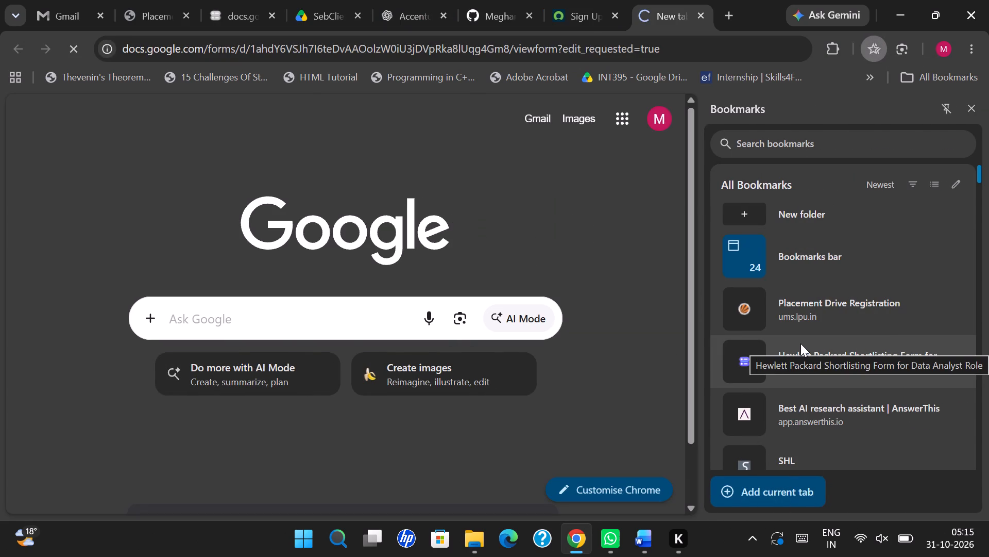
Review the role description and requirements in the Hewlett Packard Data Analyst shortlisting form, closing the bookmarks list for more room.
left_click(490, 383)
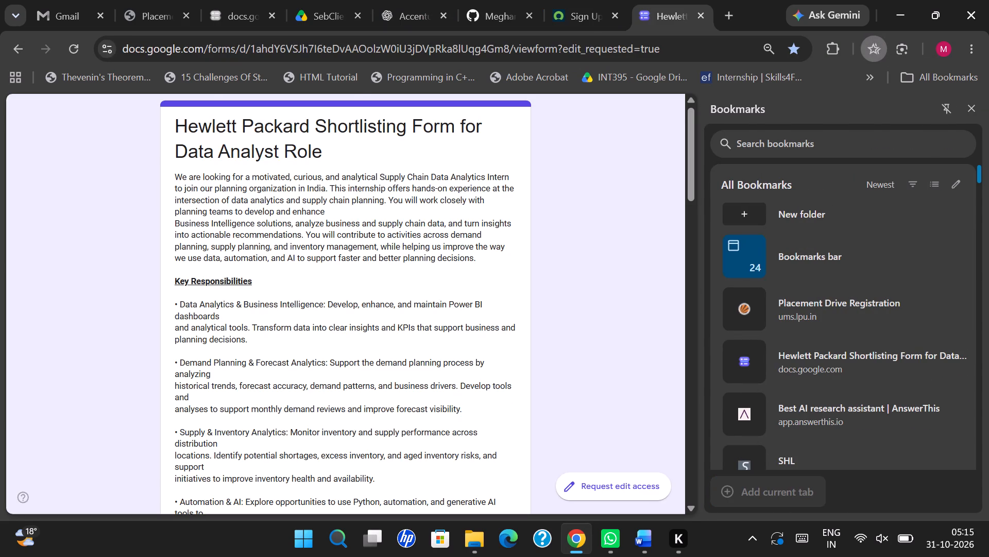
scroll(490, 383, "down", 5)
left_click(561, 234)
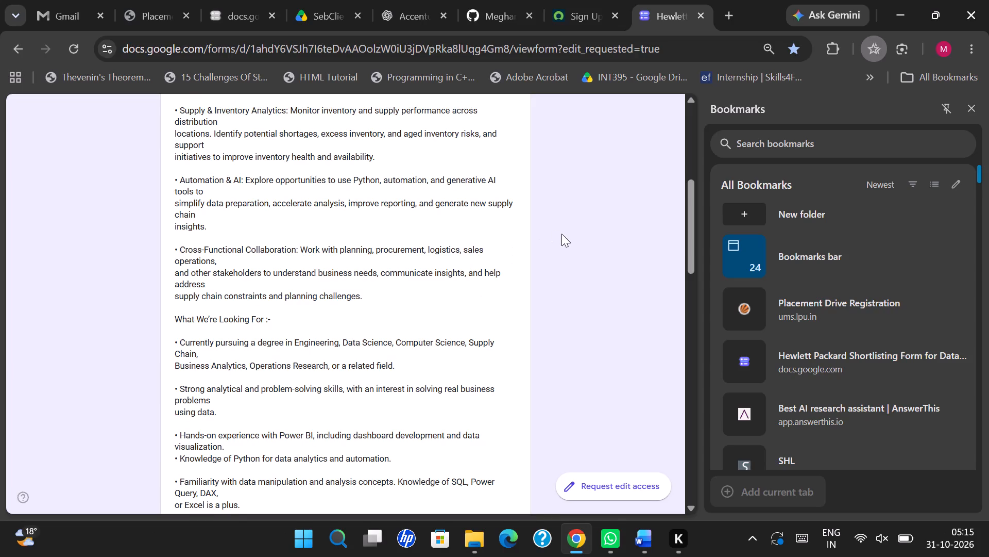
left_click(968, 103)
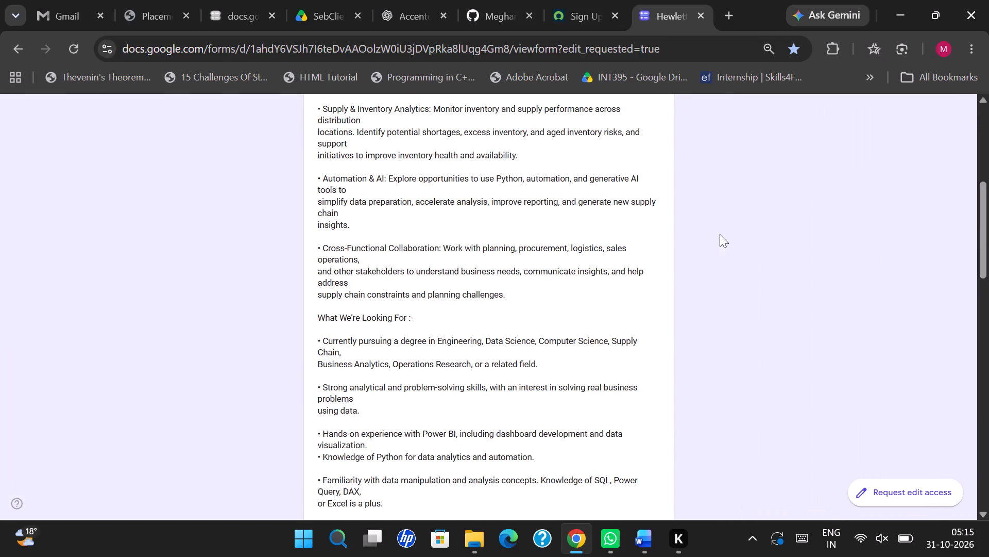
scroll(616, 284, "down", 6)
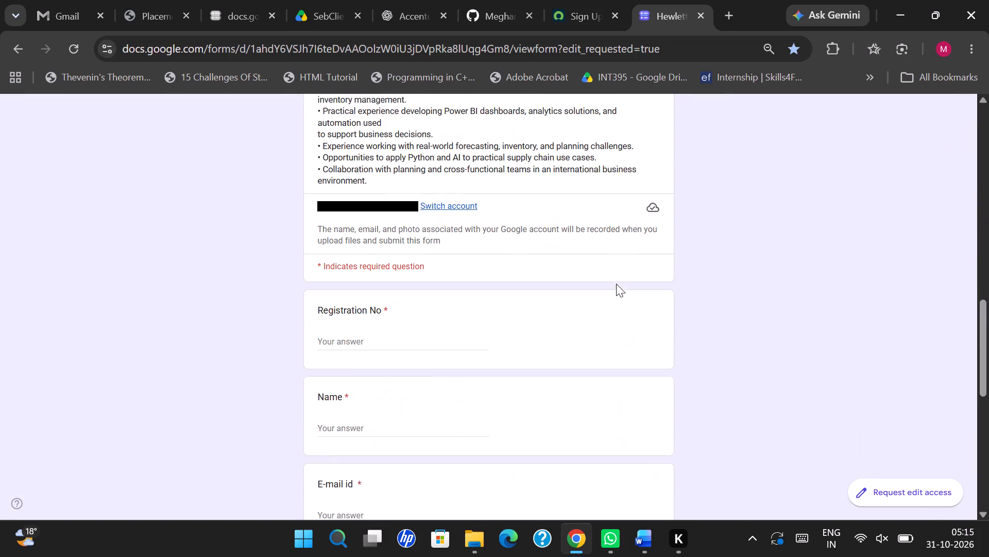
scroll(616, 284, "down", 1)
Fill in the applicant's registration number and full name in the first two required questions of the shortlisting form.
left_click(489, 327)
left_click(439, 332)
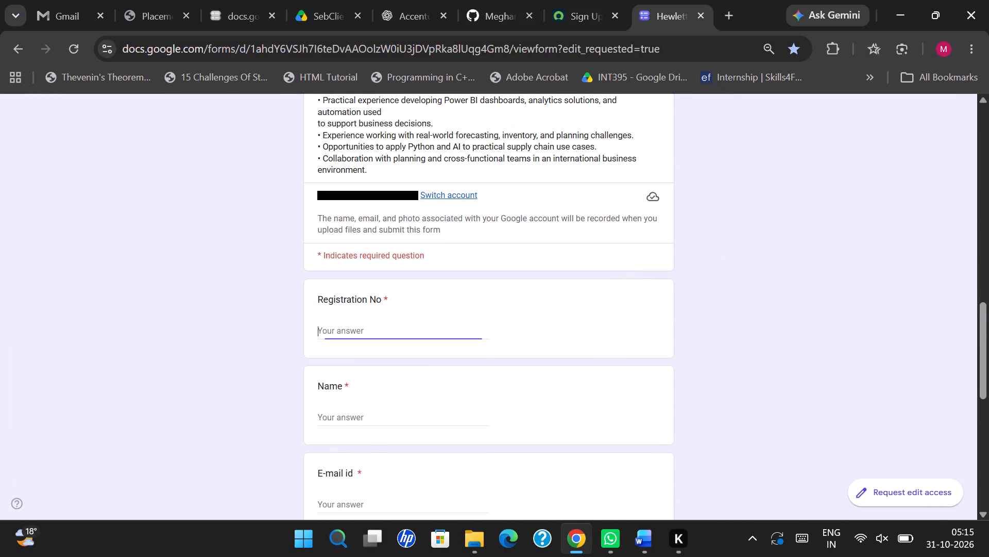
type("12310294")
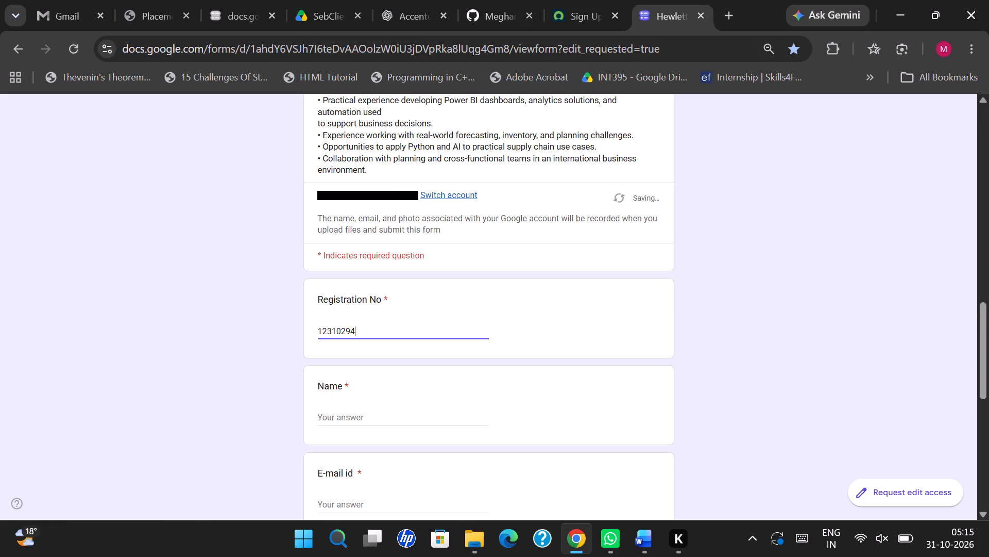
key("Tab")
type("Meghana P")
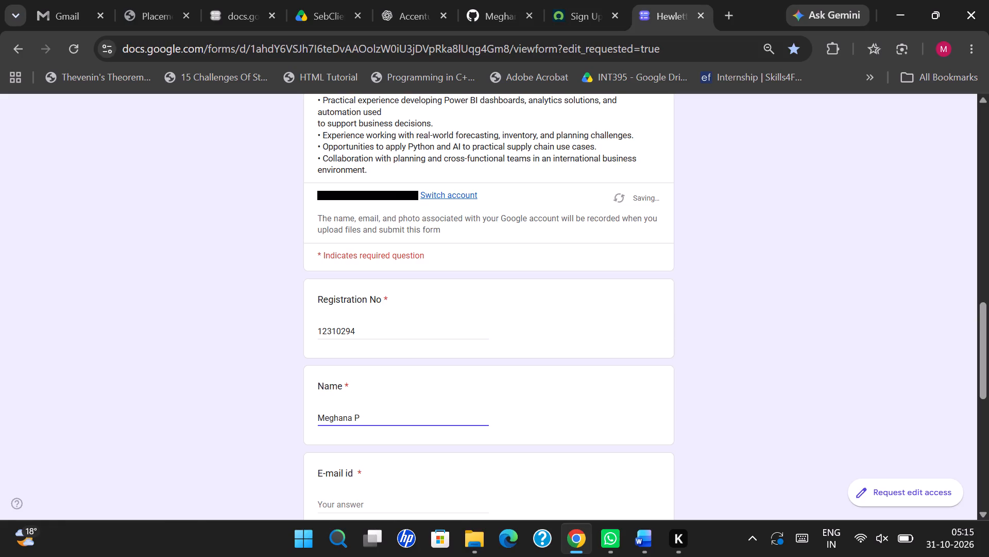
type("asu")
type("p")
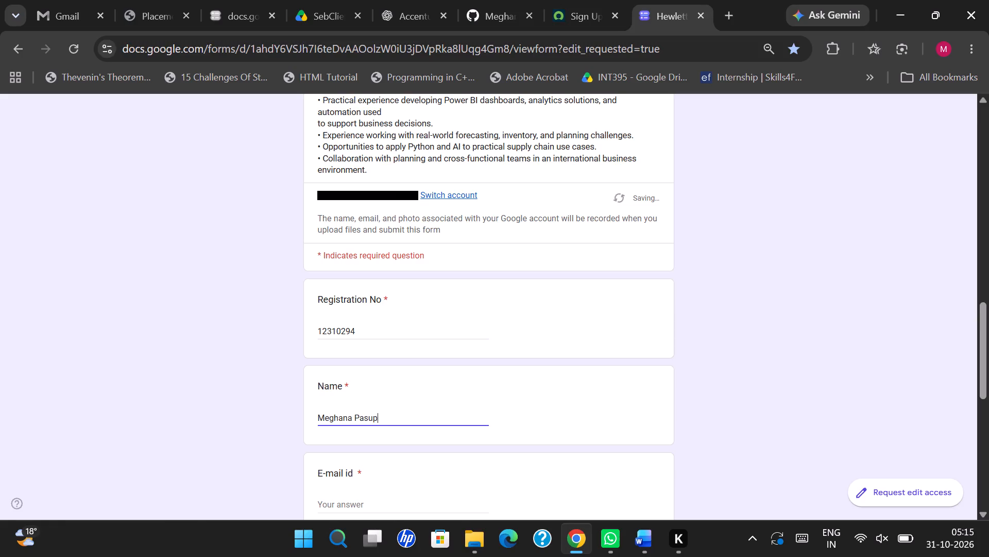
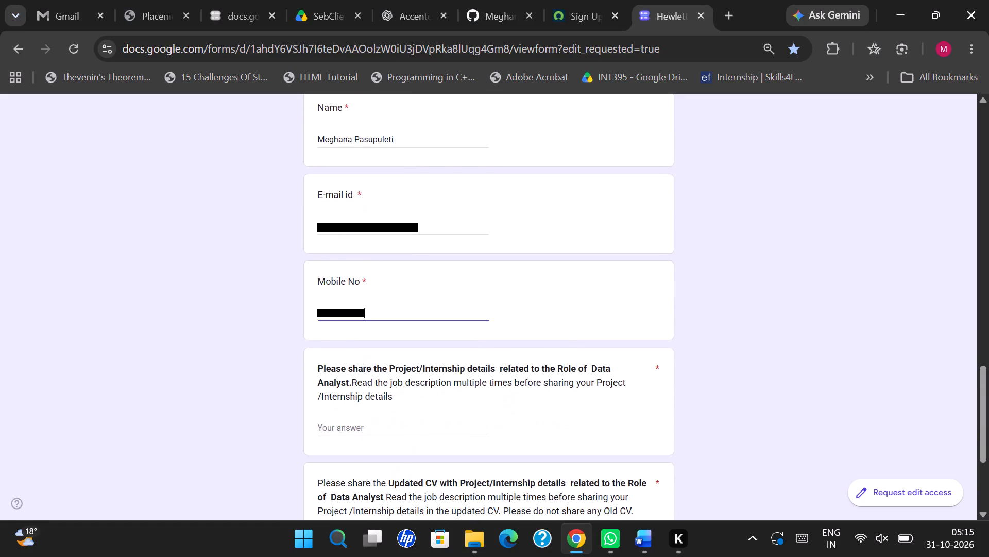
Answer the Data Analyst project/internship details question with NA.
left_click(395, 430)
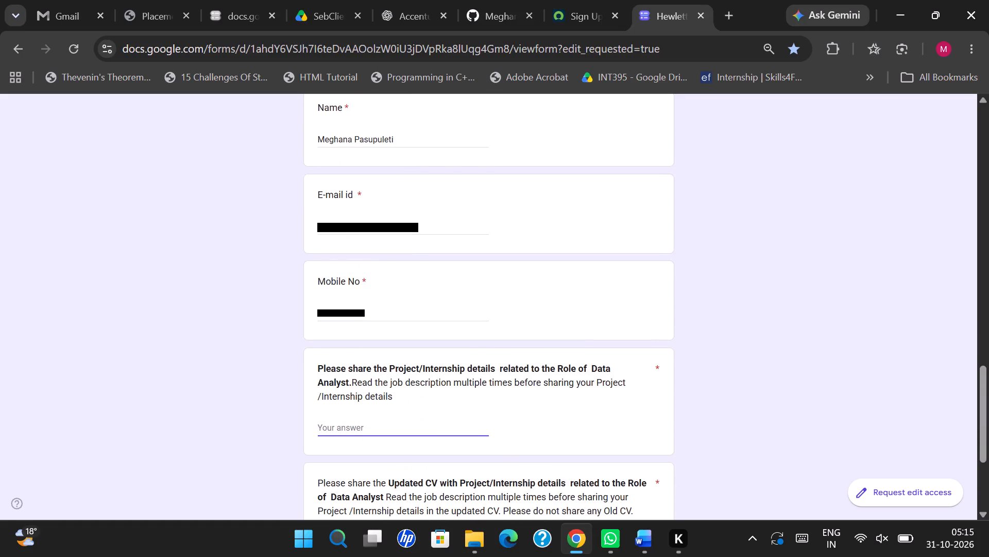
type("NA")
Upload GENCVAFTER.pdf from the Desktop folder as the answer to the updated CV question.
scroll(395, 430, "down", 2)
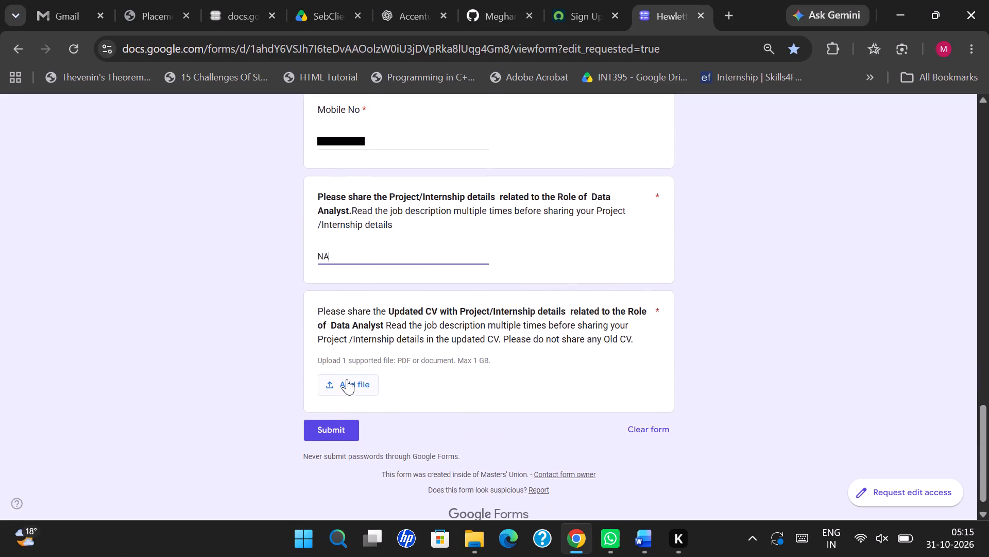
left_click(347, 378)
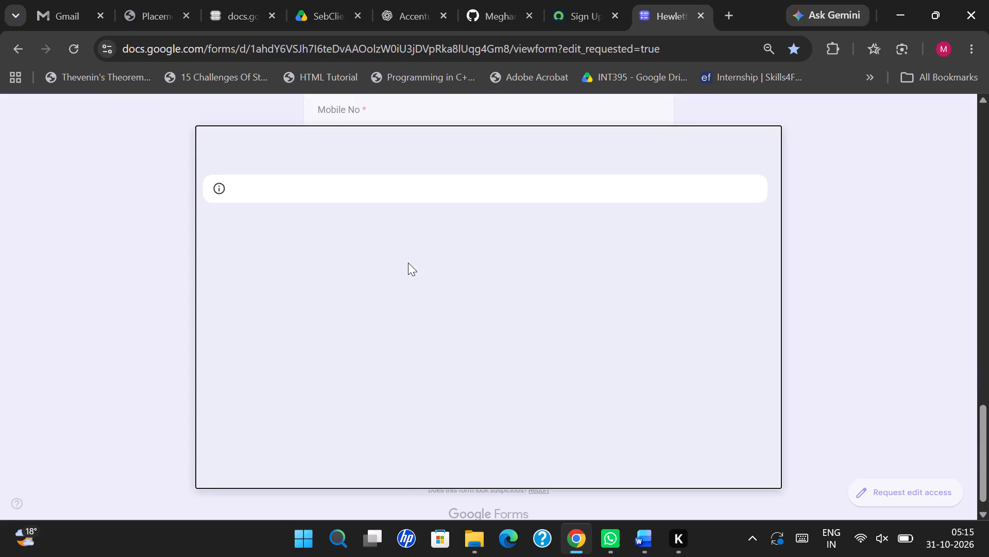
left_click(489, 383)
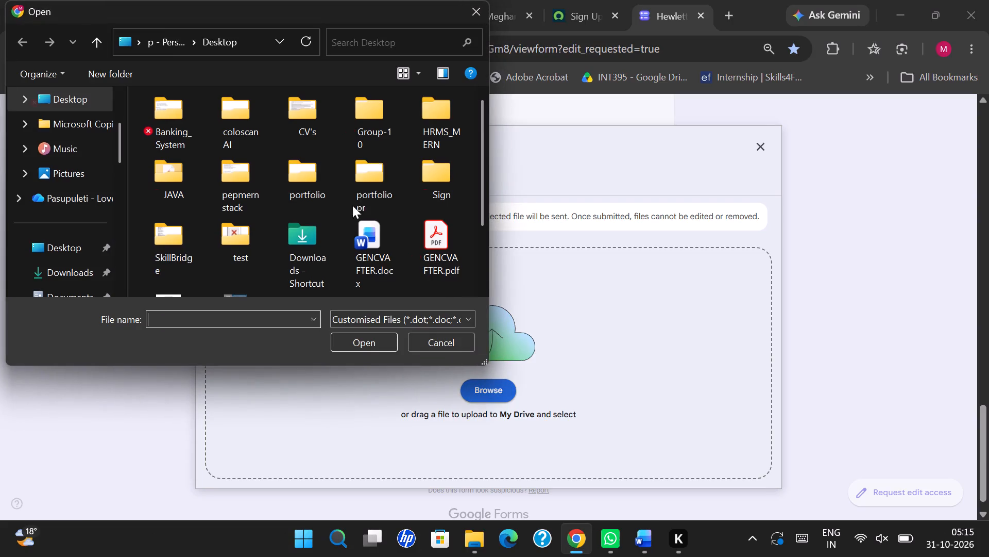
left_click(436, 233)
left_click(376, 338)
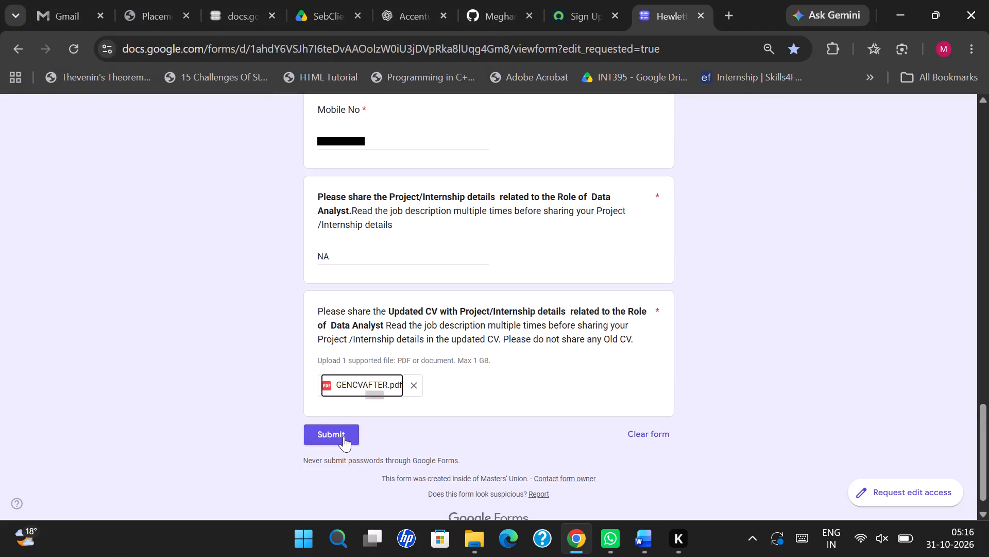
Submit the completed Hewlett Packard Data Analyst shortlisting form.
left_click(344, 436)
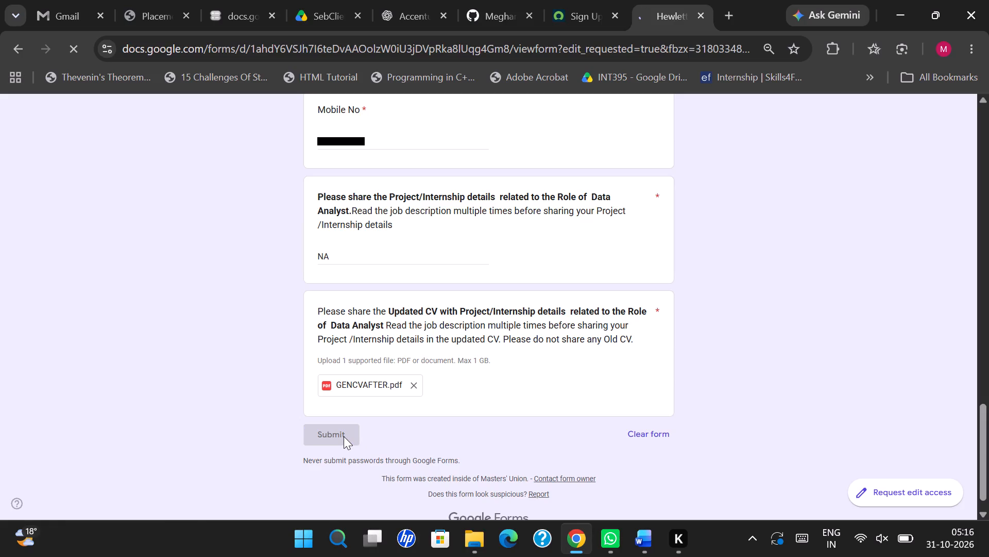
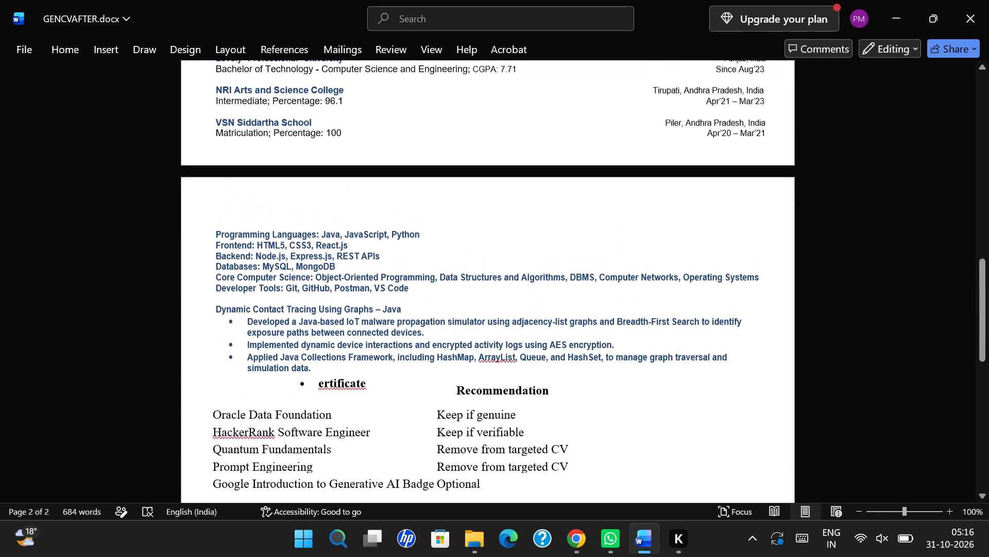
scroll(587, 379, "up", 7)
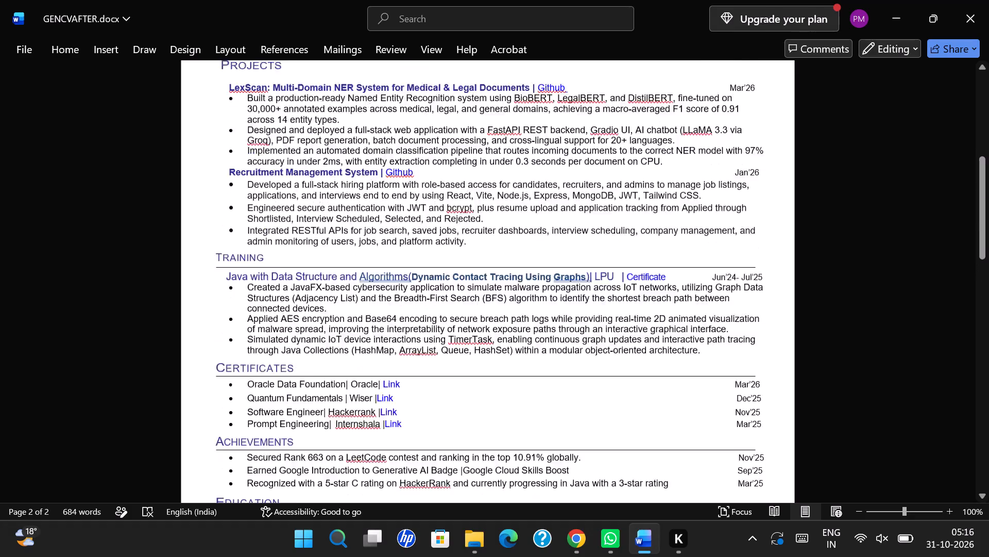
scroll(587, 379, "up", 1)
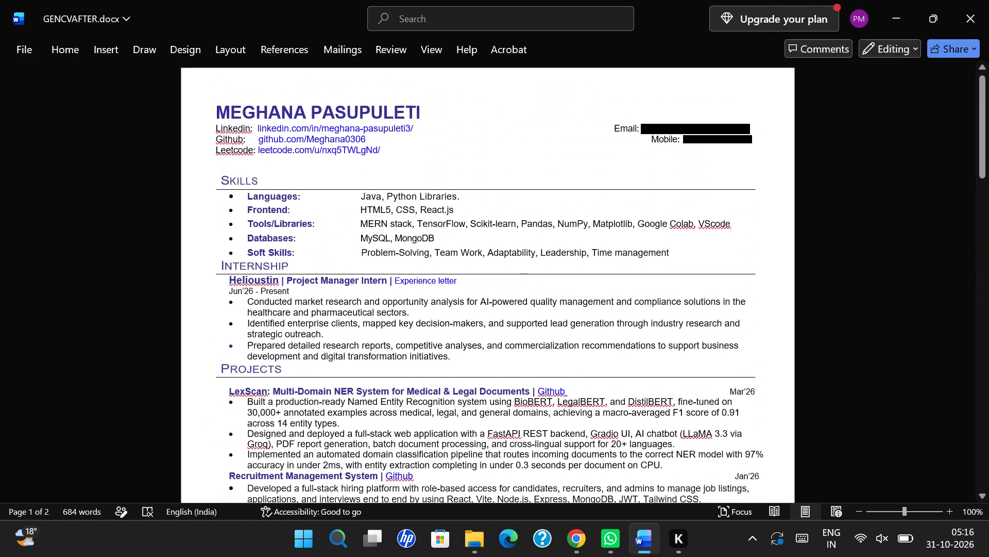
scroll(587, 379, "down", 2)
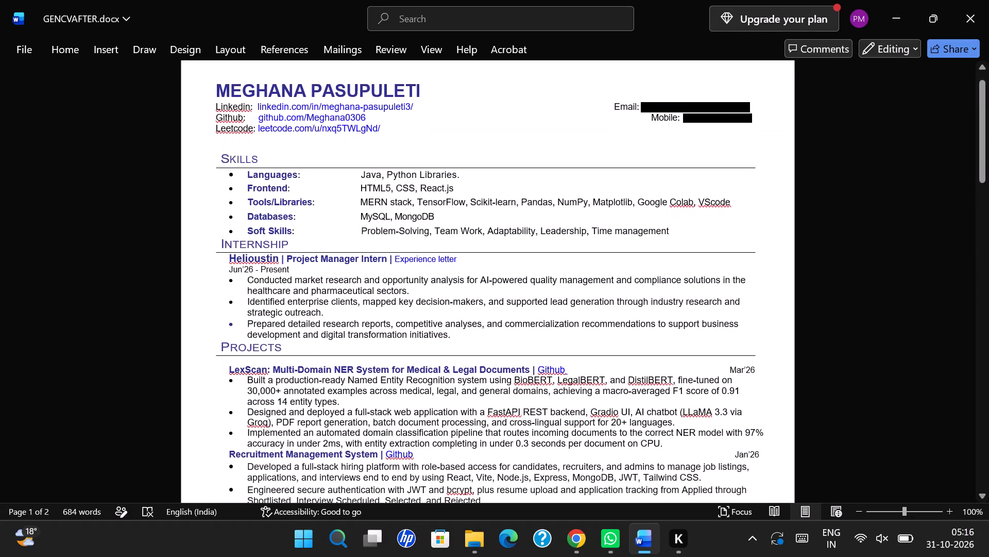
scroll(587, 379, "down", 3)
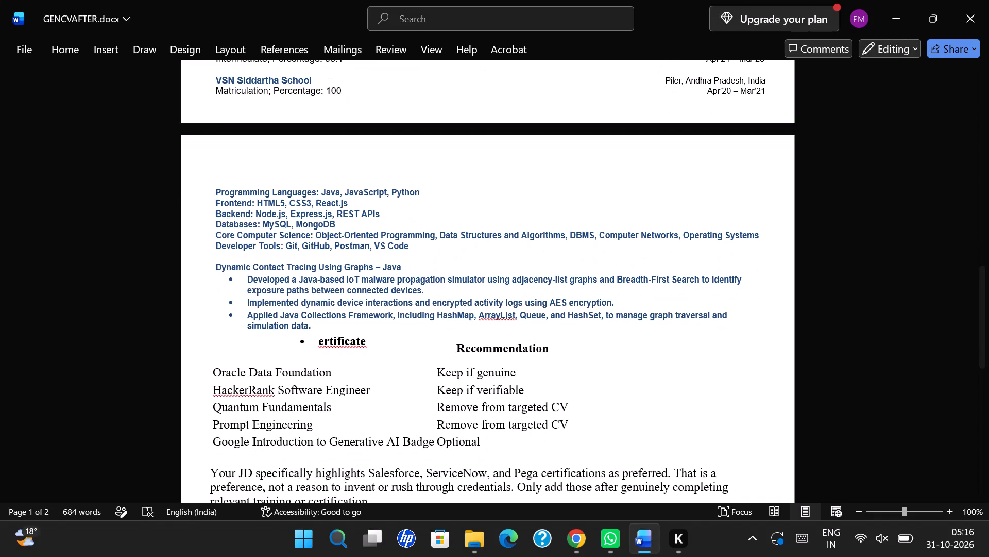
scroll(373, 254, "up", 5)
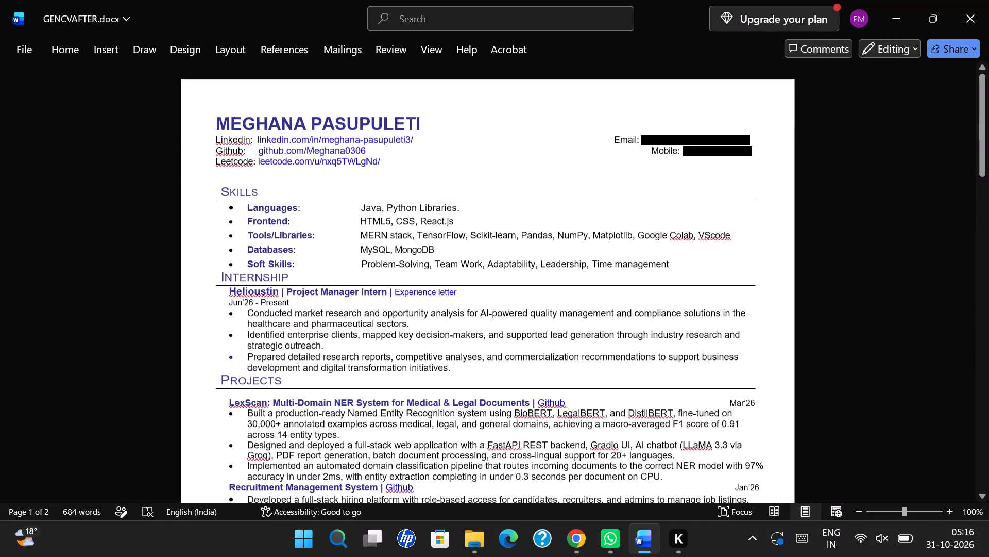
Add a "Developer tools:" bullet between Databases and Soft Skills in the Skills section, with spacing to align its values.
left_click(446, 242)
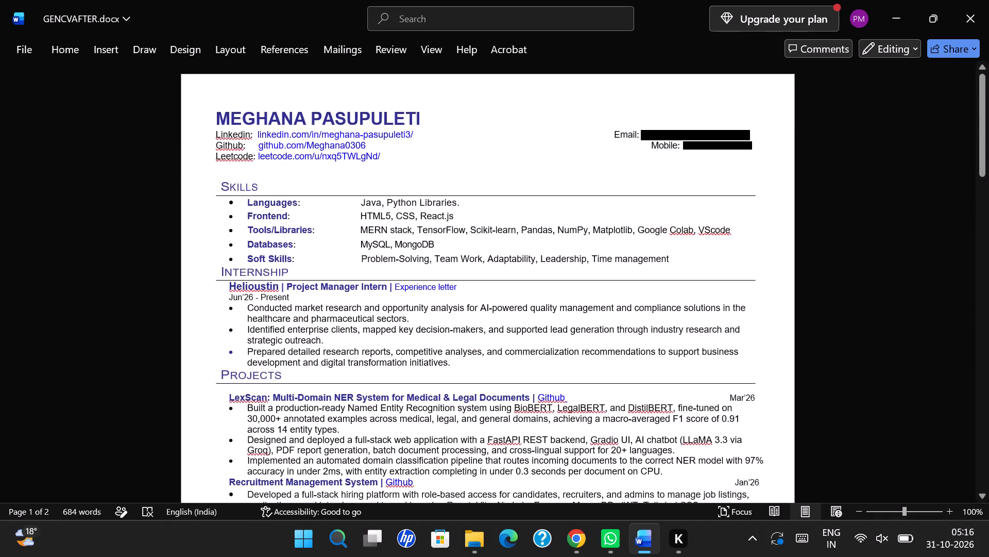
key("Return")
type("De")
type("veloper tools:")
key("space")
key("space")
key("space")
key("space")
key("space")
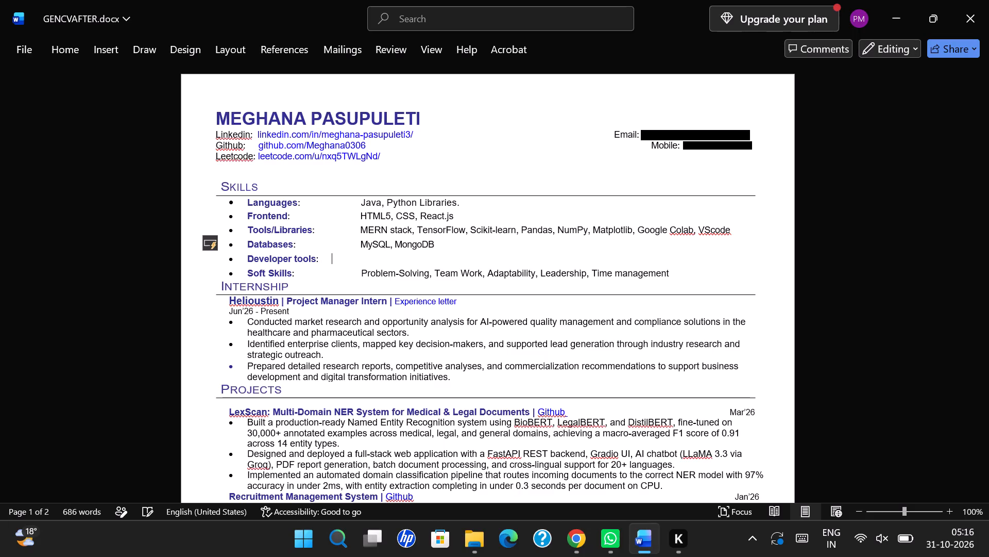
key("space")
key("space")
key("BackSpace")
key("BackSpace")
key("BackSpace")
key("BackSpace")
key("BackSpace")
Fill in the Developer tools line with "Git, Github, Postman, VScode," based on the suggested skills list.
scroll(446, 242, "down", 5)
scroll(446, 242, "up", 2)
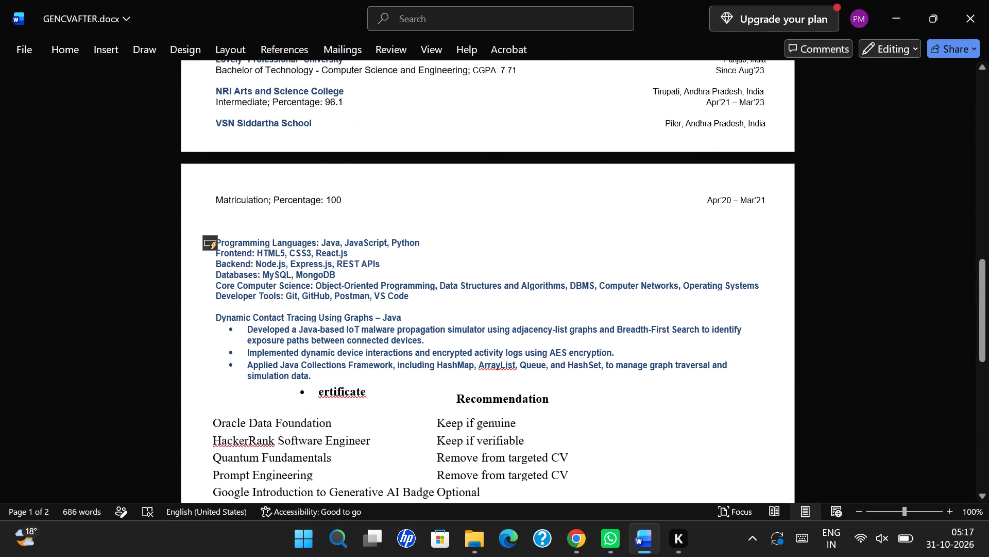
scroll(446, 242, "up", 3)
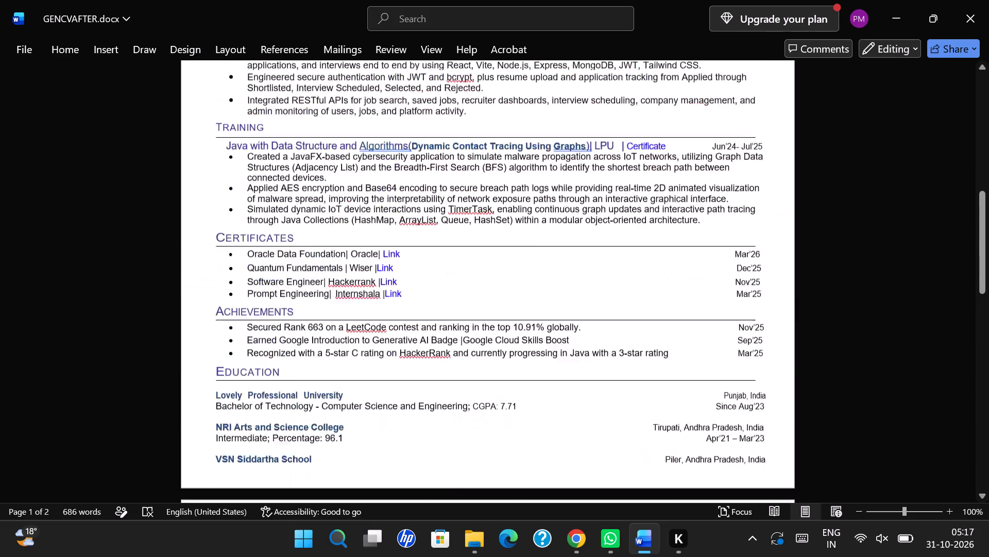
scroll(446, 242, "up", 1)
type("Git")
type(", Gi")
type("thub, POSTM")
key("BackSpace")
key("BackSpace")
key("BackSpace")
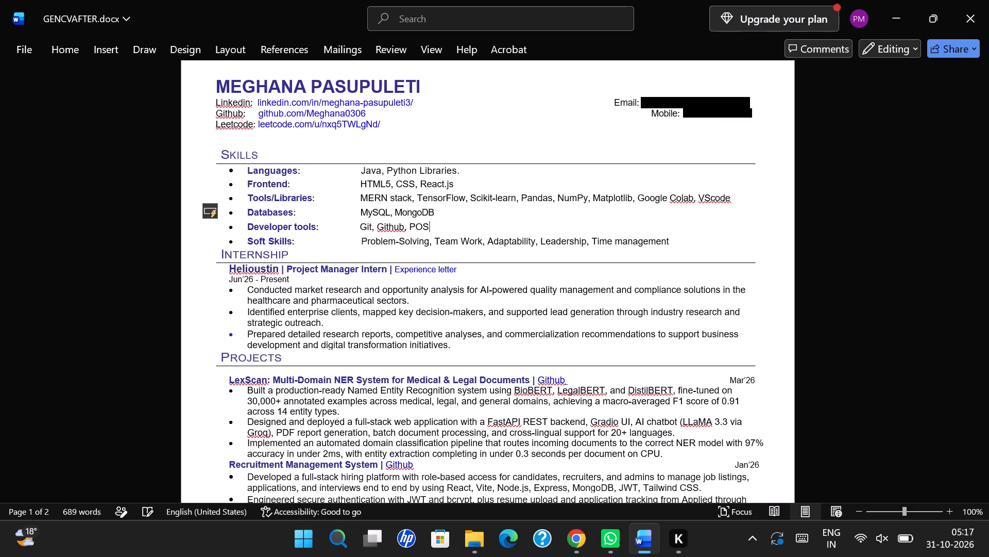
key("BackSpace")
type("ostman")
type(", VS")
key("c")
key("d")
key("BackSpace")
type("ode")
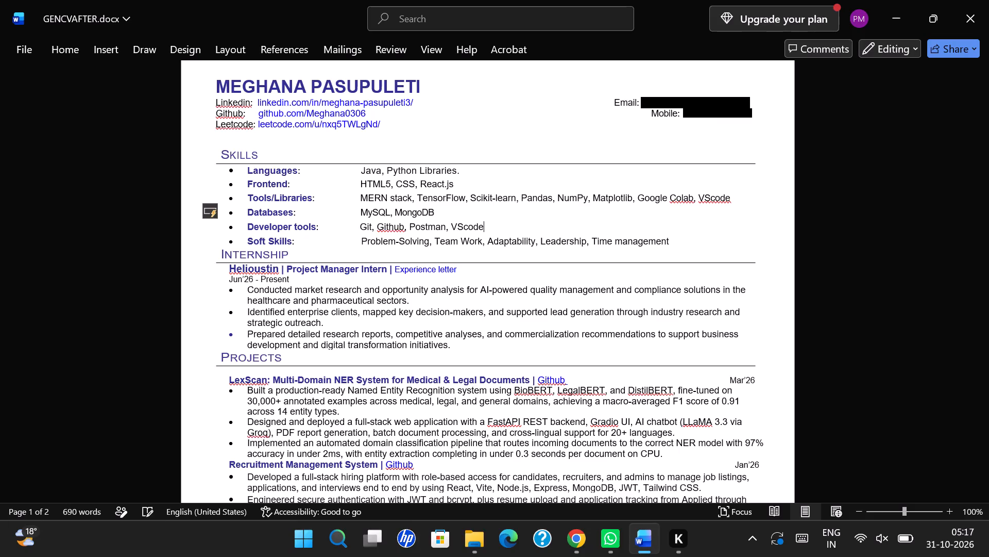
key("comma")
Correct the capitalization of Github to GitHub in the Developer tools line.
scroll(446, 242, "down", 5)
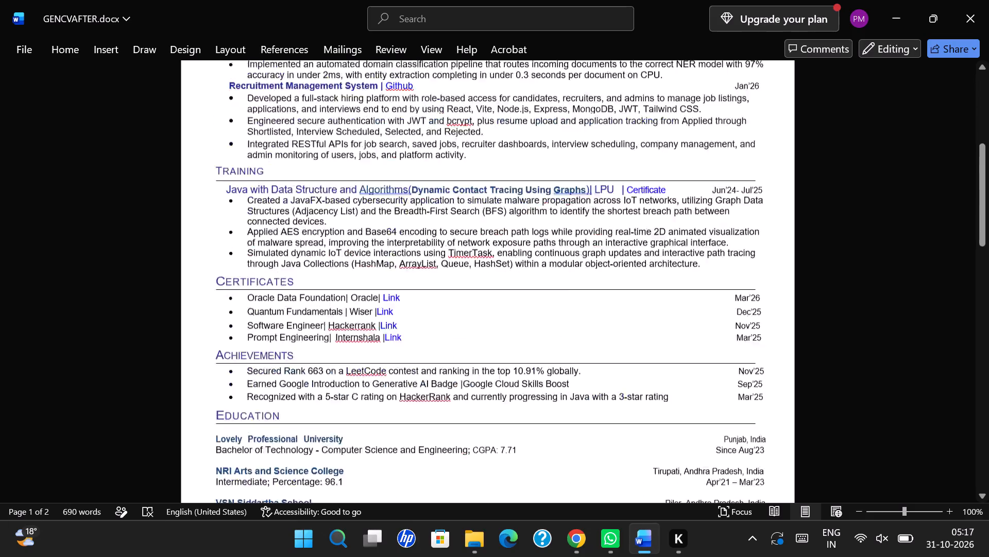
scroll(446, 242, "up", 2)
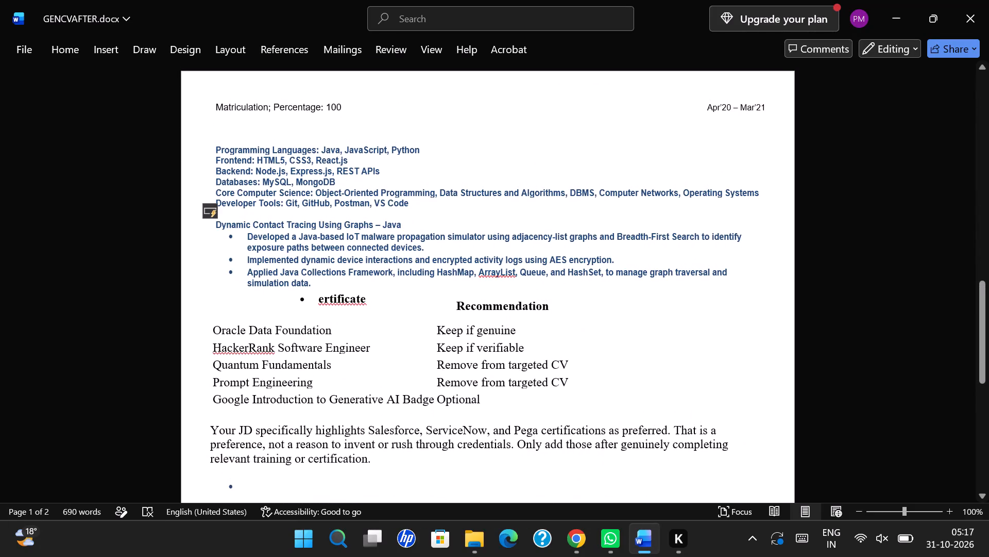
scroll(446, 242, "up", 5)
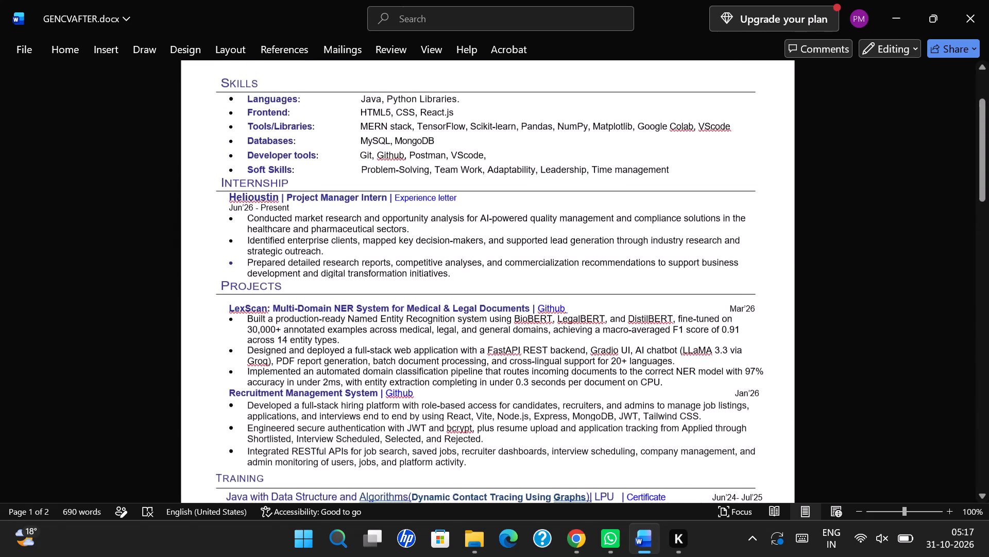
left_click(393, 153)
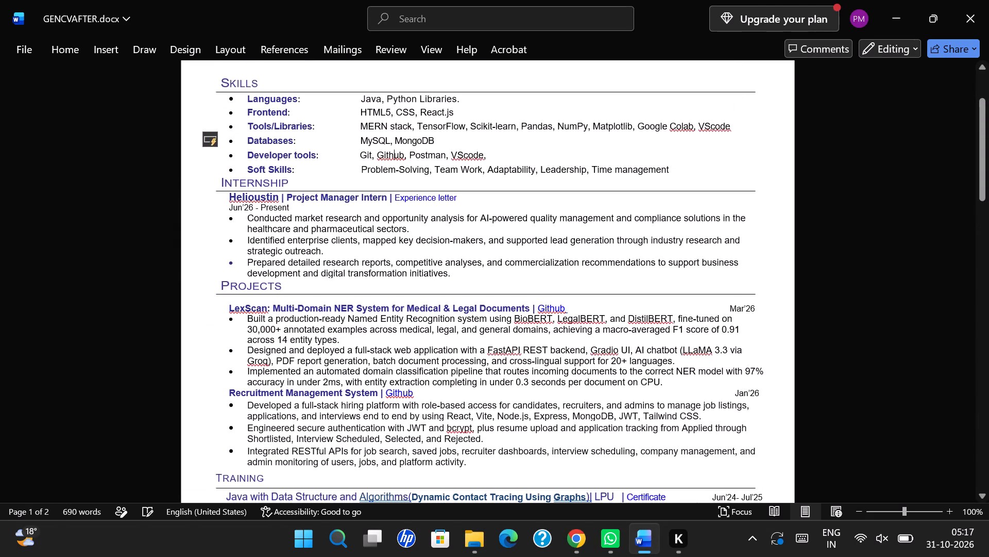
key("BackSpace")
key("shift+h")
Remove the trailing comma after VScode in the Developer tools line.
scroll(544, 285, "down", 2)
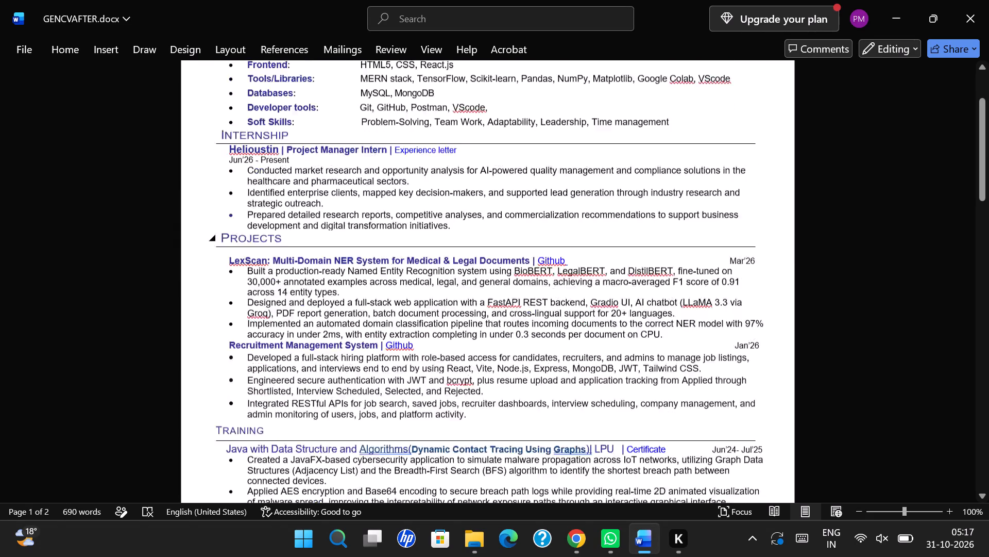
scroll(544, 285, "down", 3)
scroll(544, 285, "up", 2)
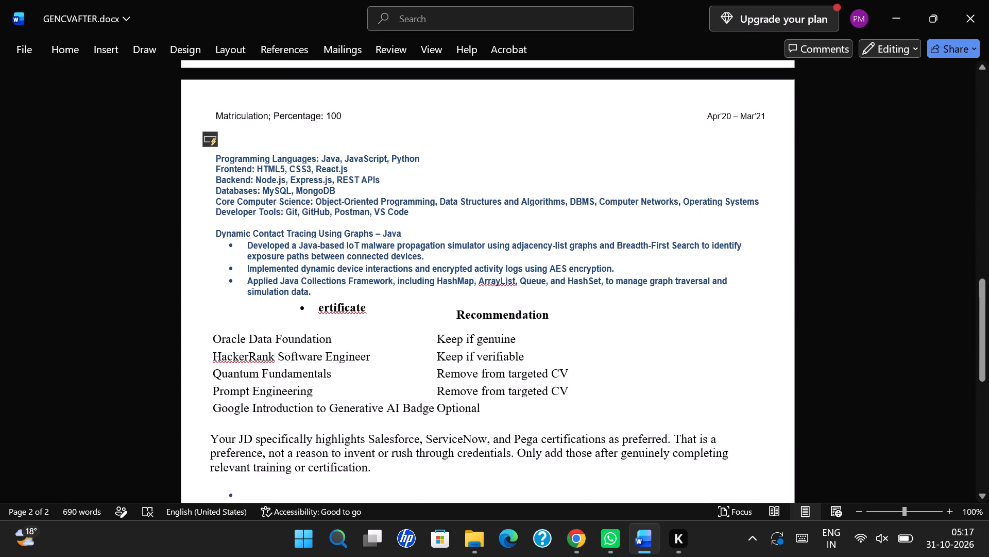
scroll(544, 285, "up", 4)
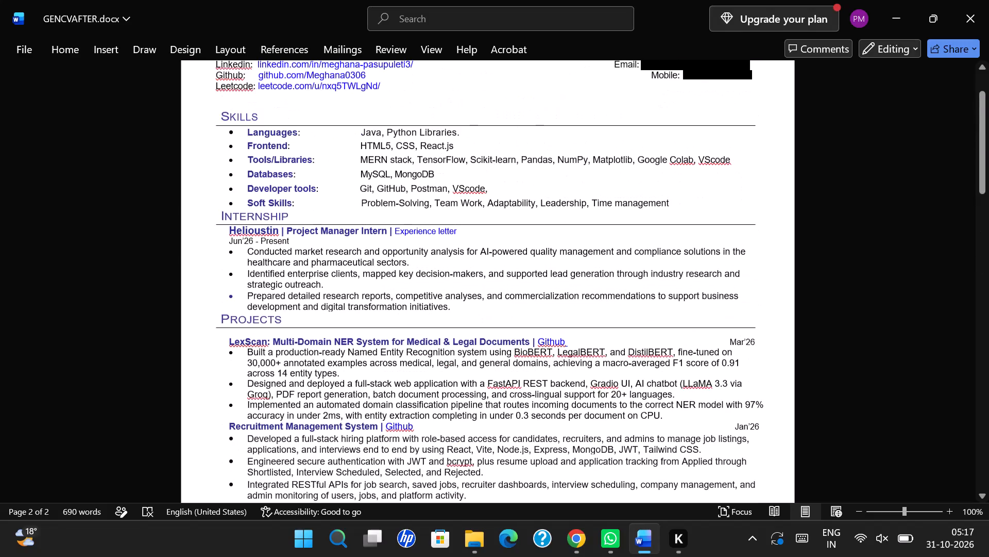
scroll(544, 285, "up", 1)
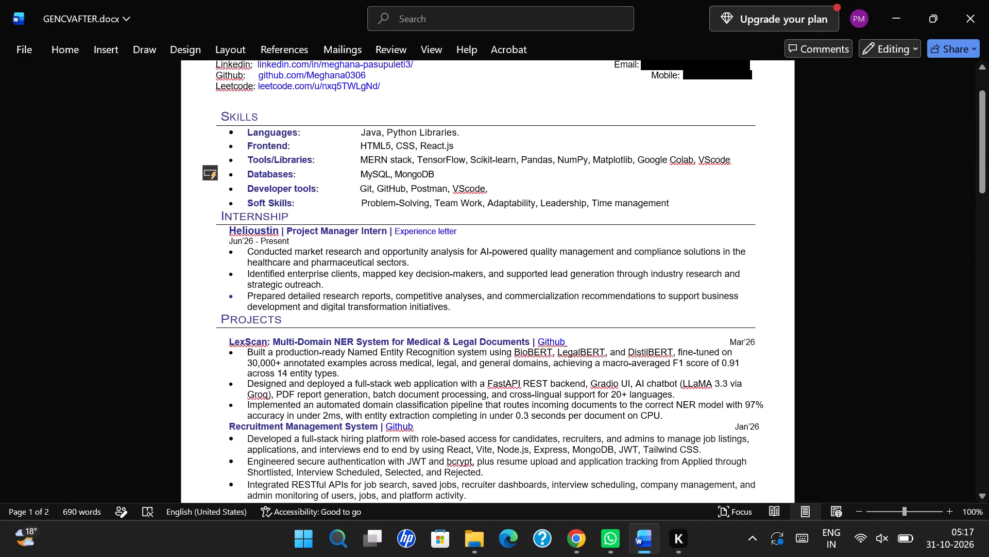
left_click(487, 189)
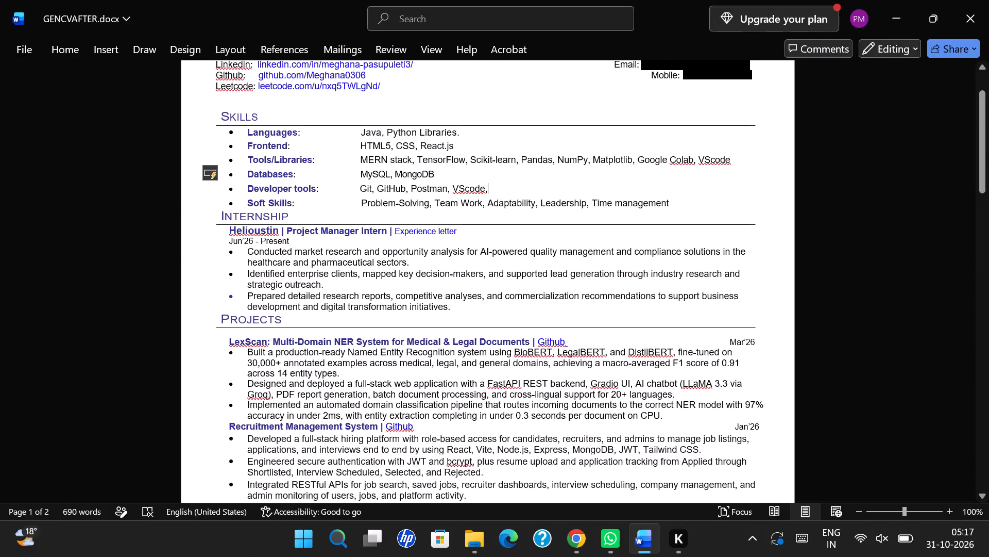
key("BackSpace")
Rewrite VScode as "VS Code" in the Developer tools line, matching the suggested skills list.
scroll(482, 229, "down", 4)
scroll(482, 229, "up", 1)
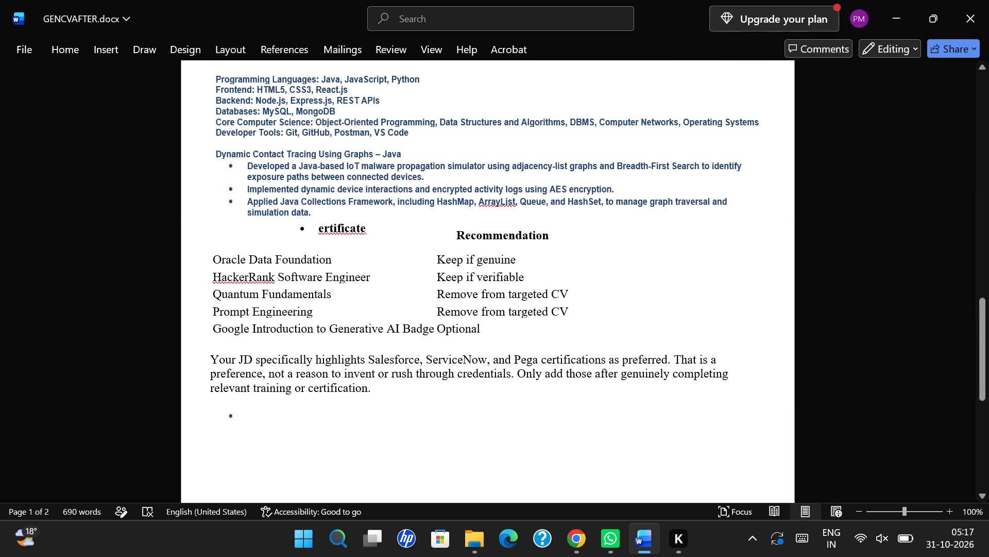
scroll(482, 229, "up", 6)
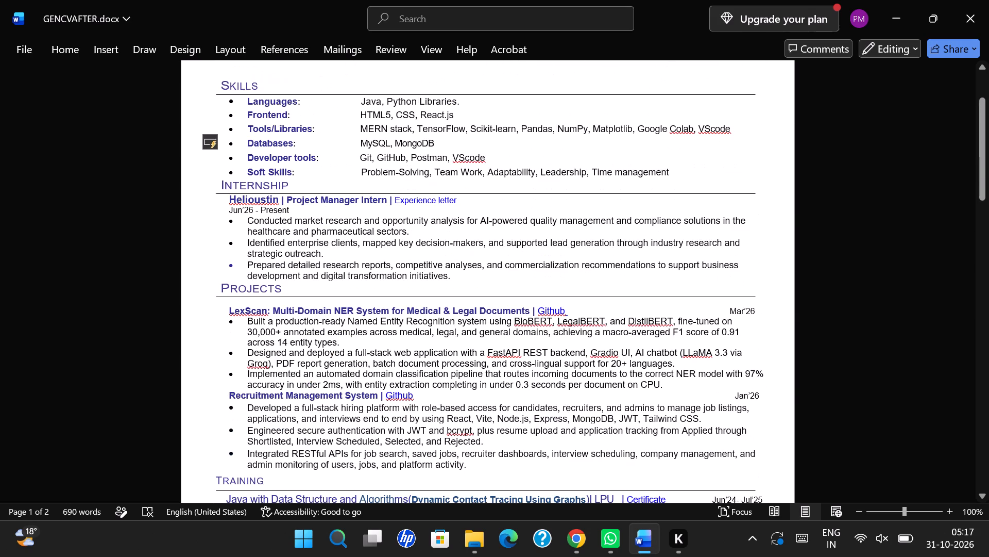
left_click(464, 156)
key("space")
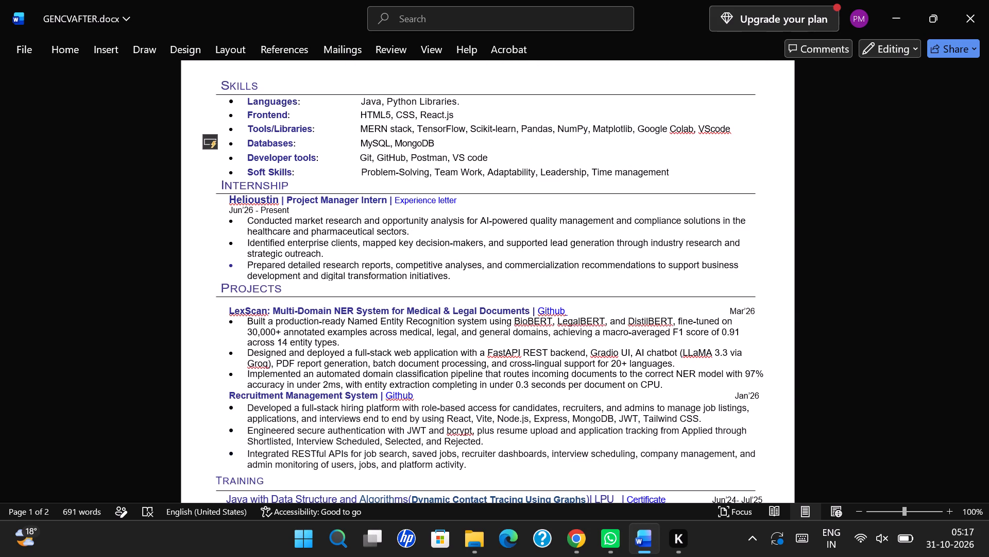
key("Delete")
key("shift+c")
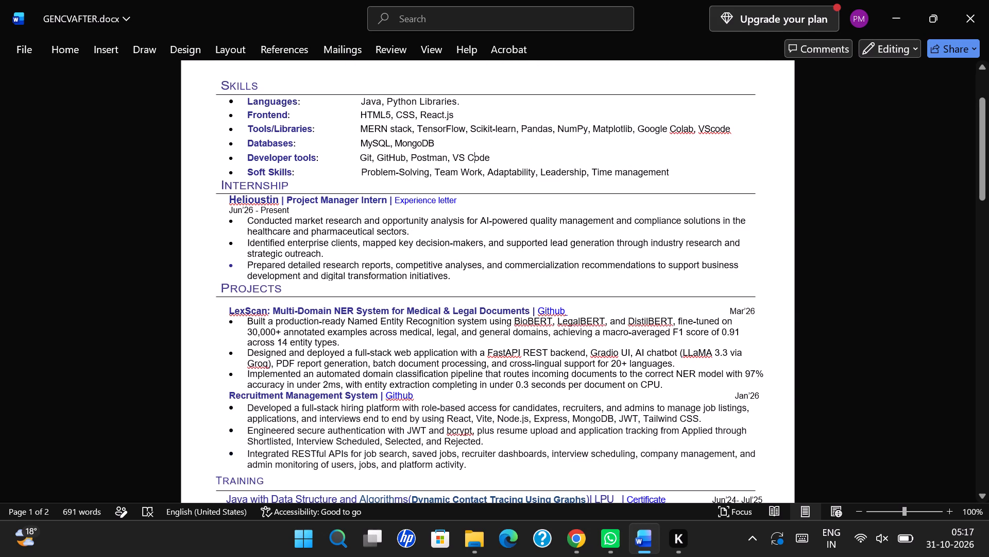
Remove VScode from the Tools/Libraries line so that it ends with Google Colab.
scroll(479, 166, "down", 4)
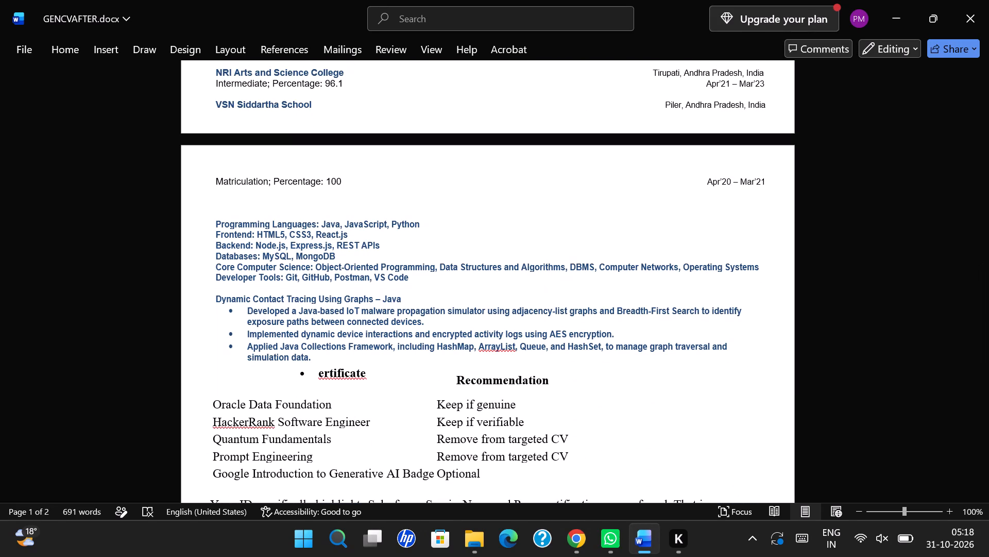
scroll(479, 166, "up", 5)
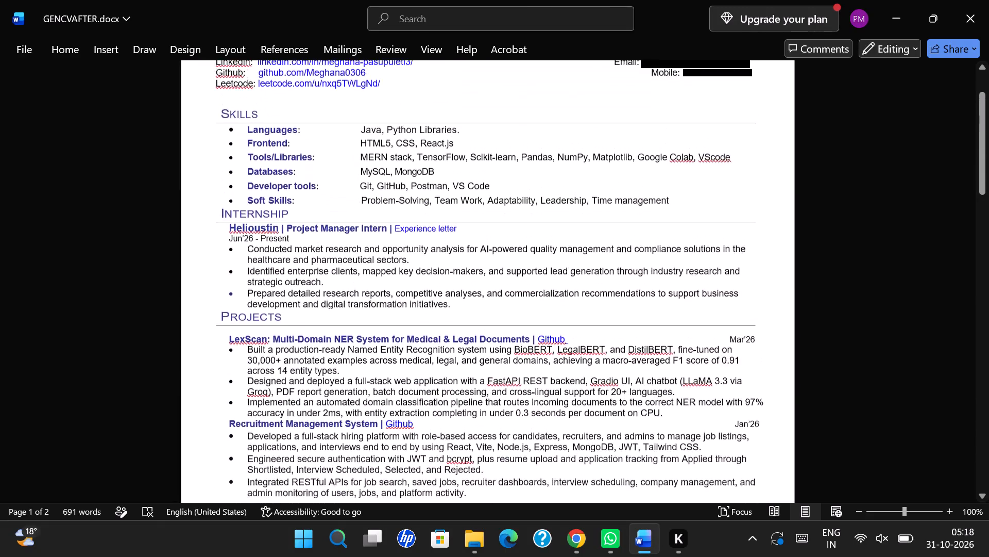
scroll(479, 166, "up", 1)
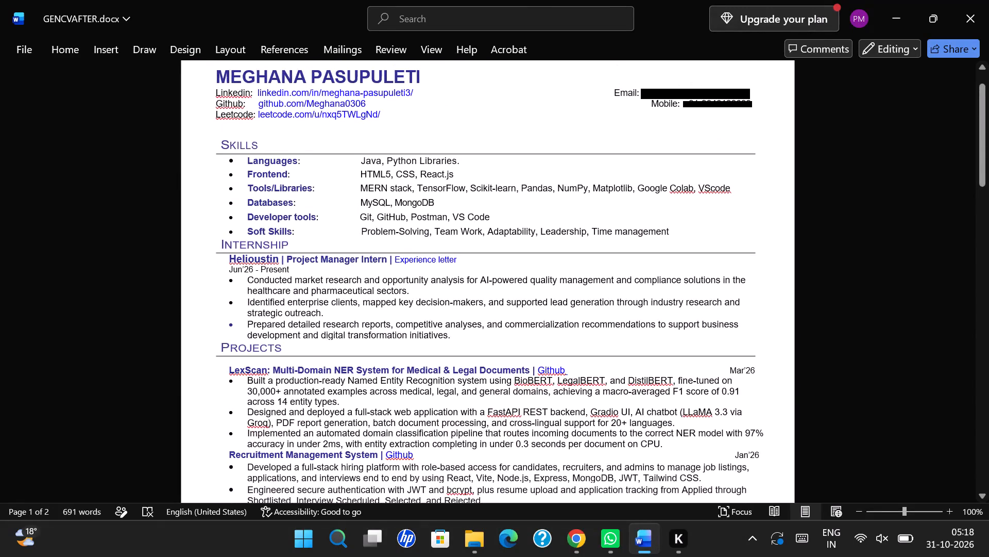
left_click(737, 192)
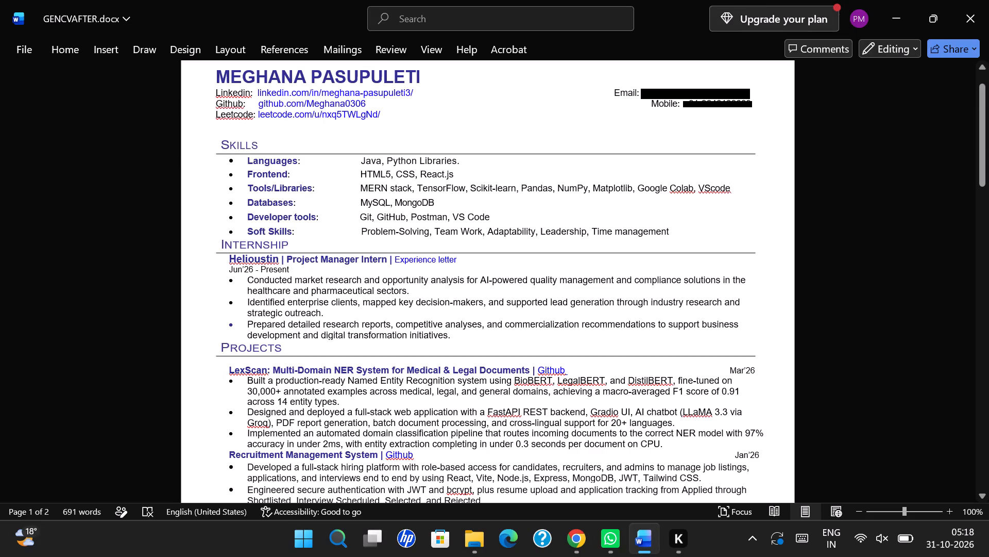
key("BackSpace")
key("BackSpace")
key("BackSpace")
key("BackSpace")
key("BackSpace")
key("BackSpace")
key("BackSpace")
key("BackSpace")
key("BackSpace")
key("BackSpace")
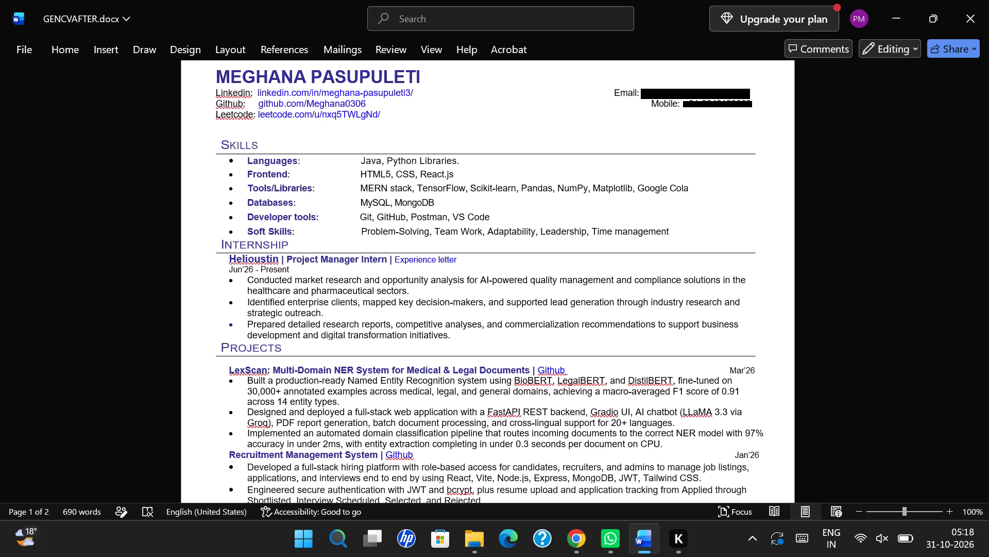
key("b")
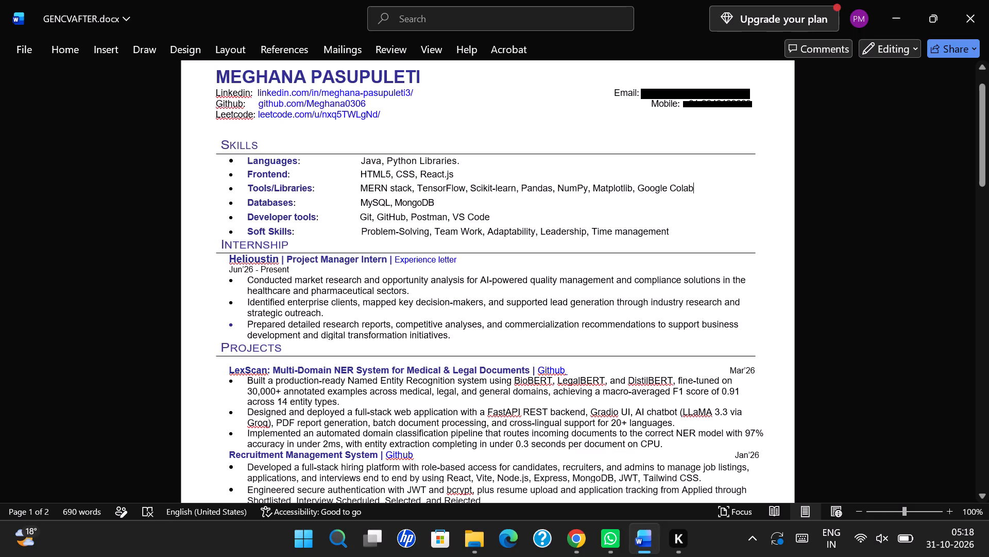
Open the experience letter linked in the Helioustin internship entry, read through it, and return to the CV in Word.
scroll(467, 175, "down", 1)
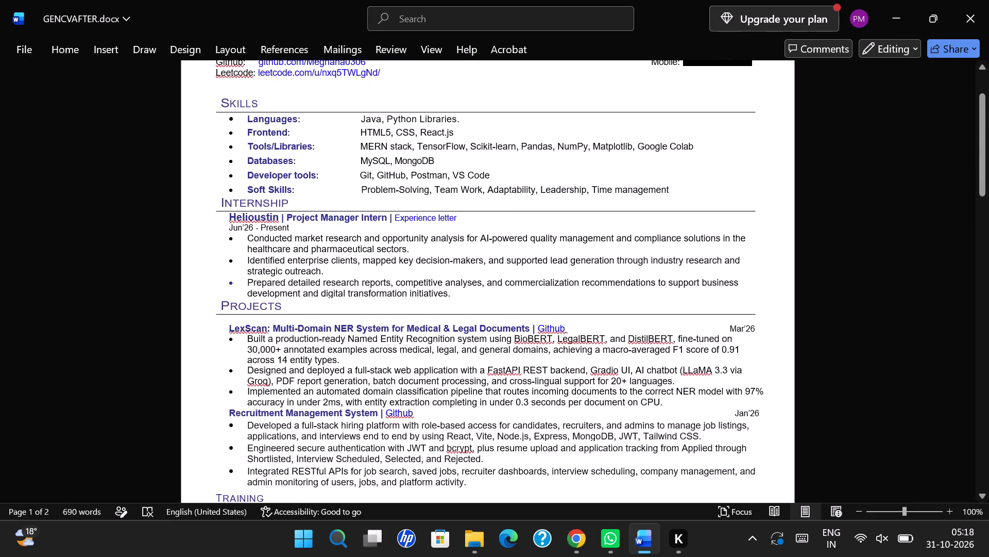
left_click(446, 218, "ctrl")
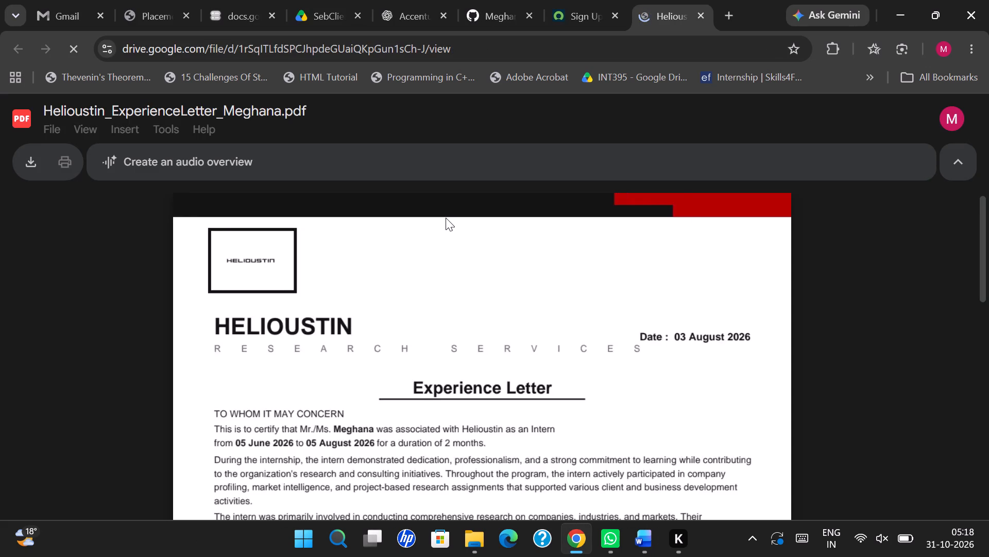
scroll(446, 218, "down", 3)
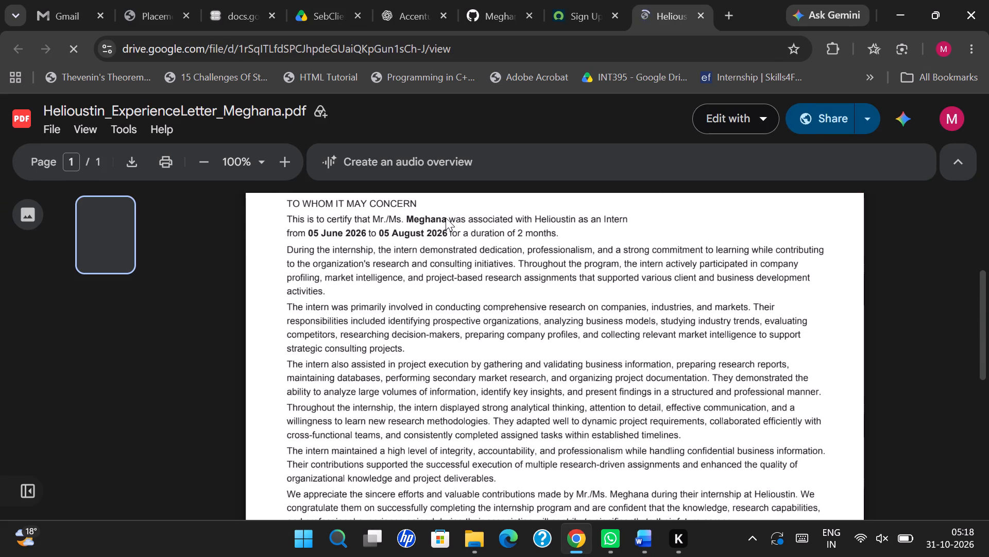
scroll(446, 218, "down", 1)
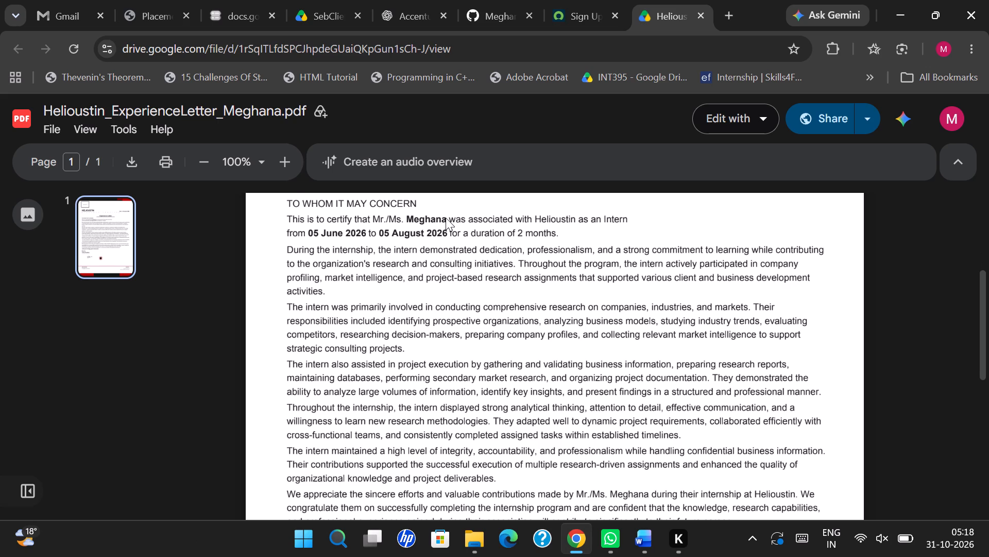
scroll(571, 286, "down", 2)
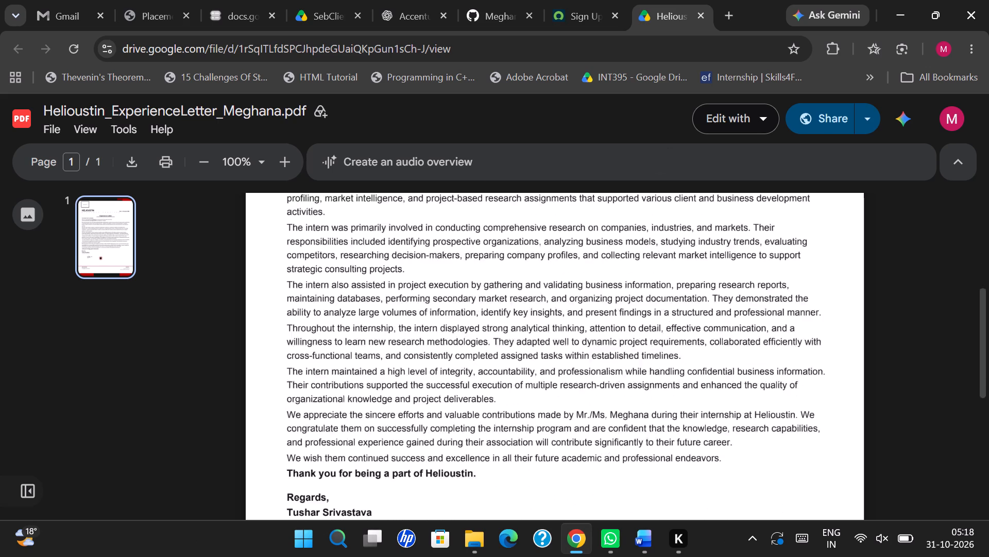
scroll(571, 286, "down", 5)
scroll(571, 286, "up", 8)
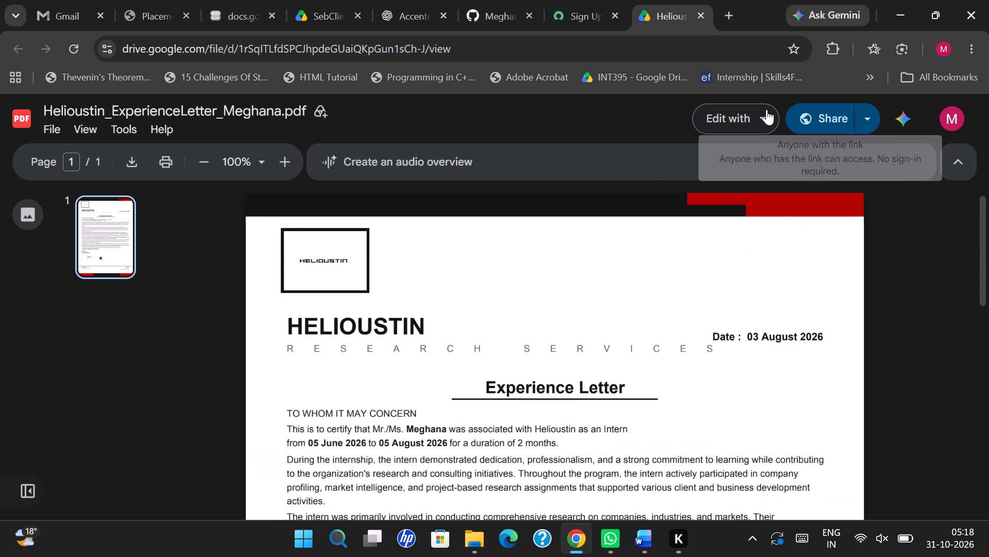
left_click(760, 109)
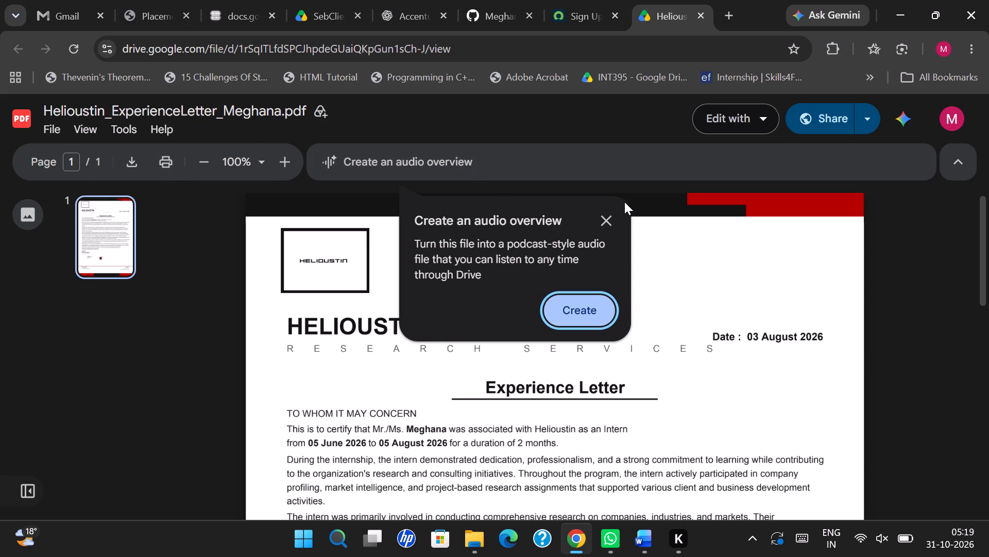
left_click(25, 500)
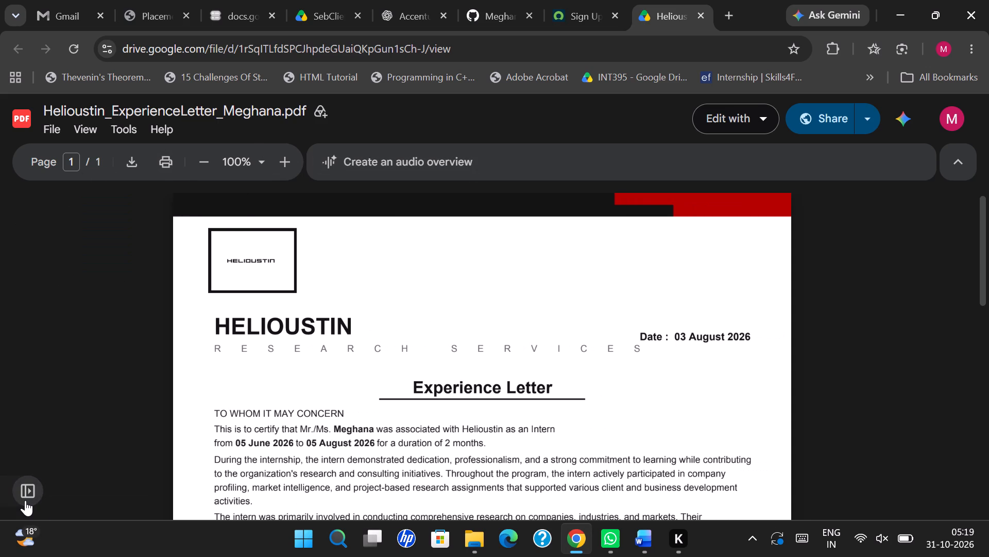
scroll(560, 263, "down", 4)
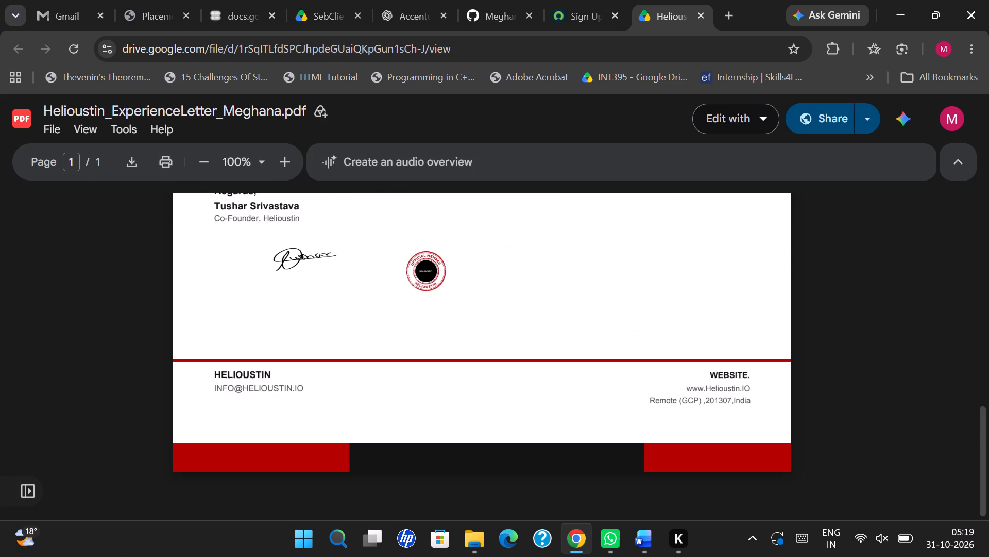
scroll(560, 263, "up", 7)
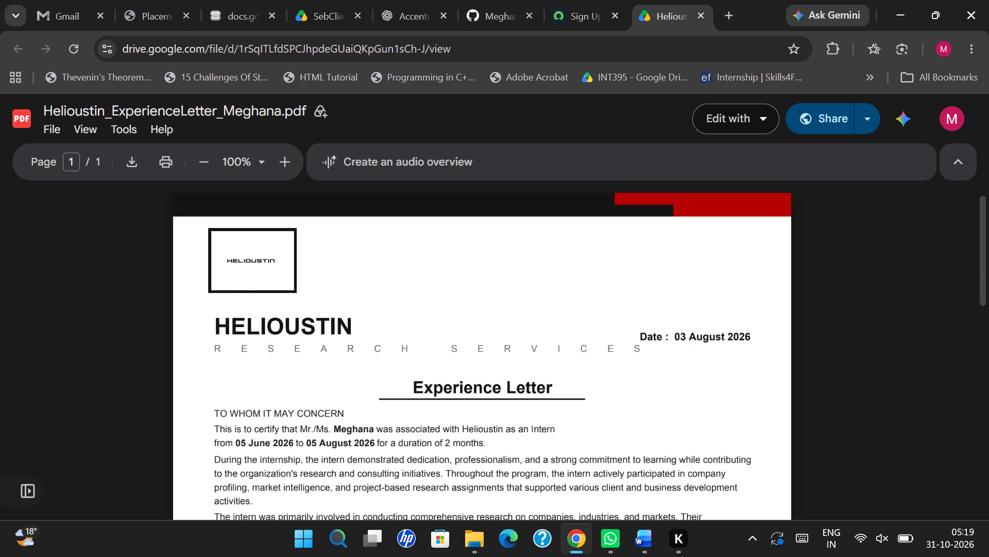
scroll(560, 263, "down", 1)
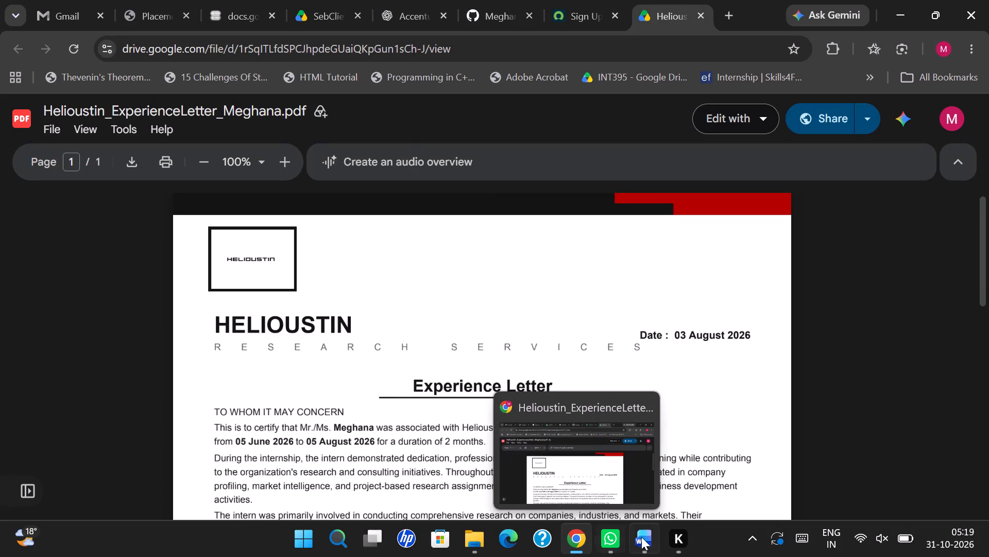
left_click(629, 453)
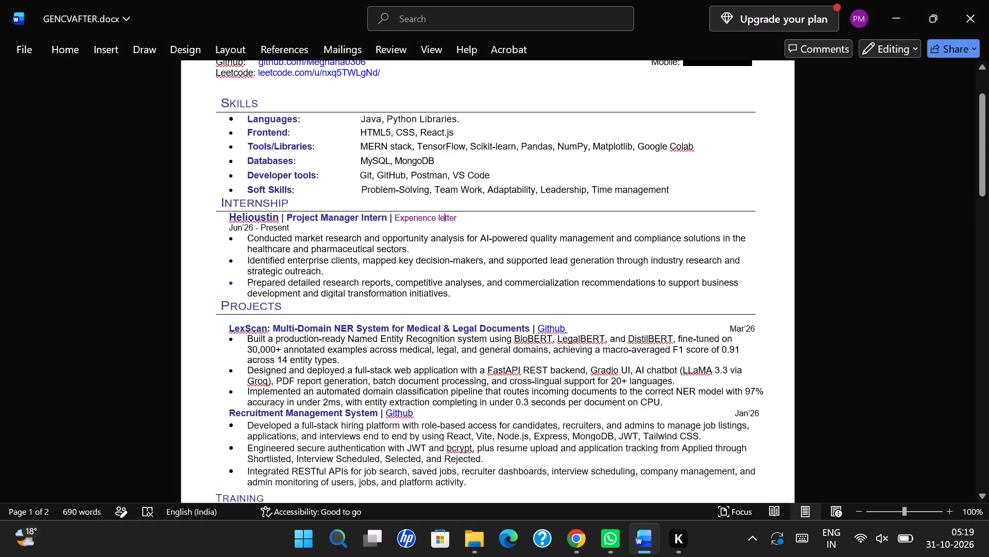
Move the entire Training section, heading and bullets included, from above Certificates to between the Internship and Projects sections.
scroll(529, 327, "down", 1)
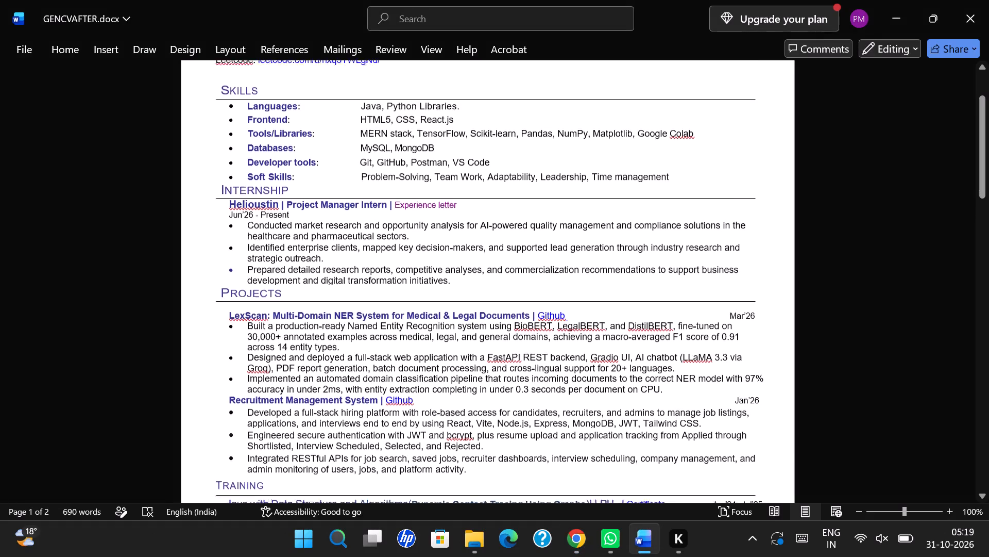
scroll(529, 327, "down", 1)
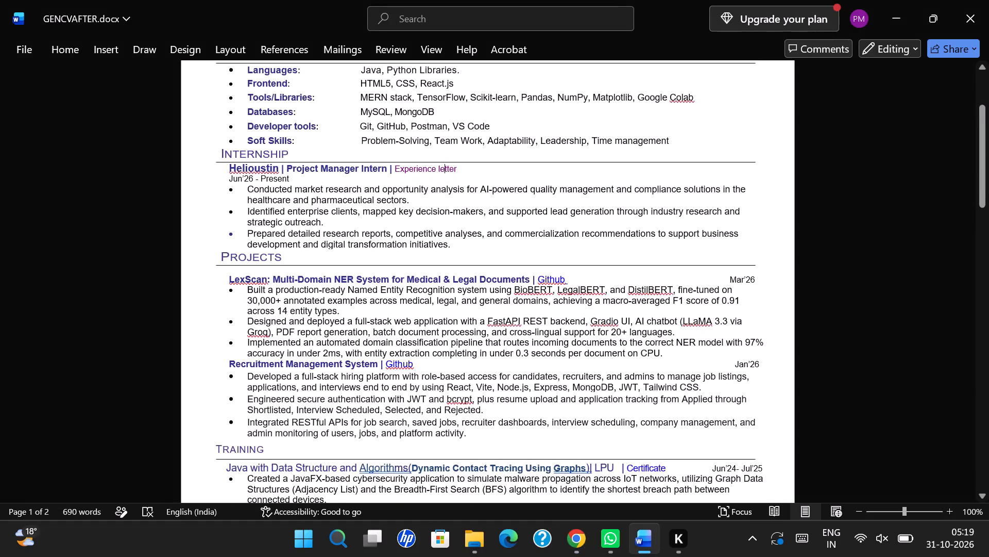
scroll(529, 327, "down", 2)
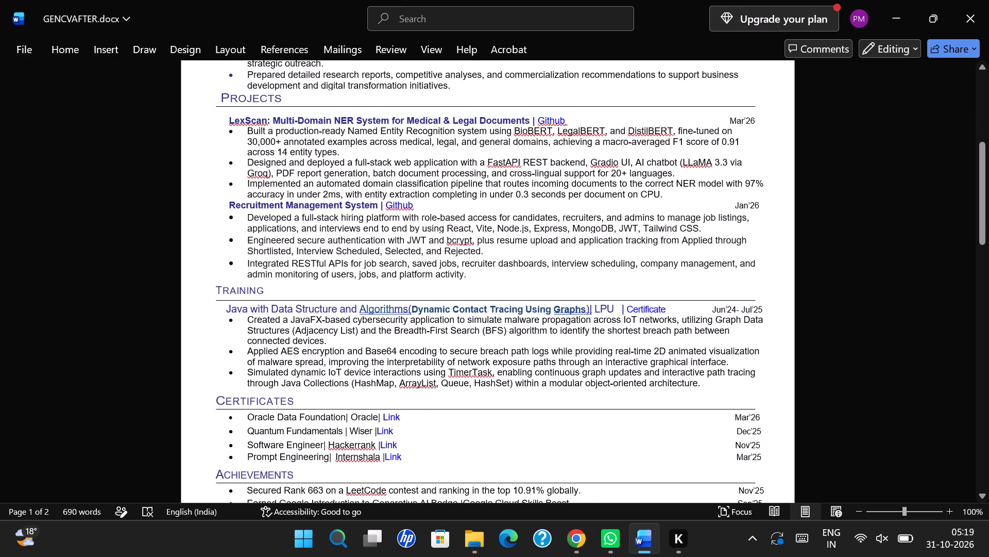
left_click_drag(205, 288, 626, 385)
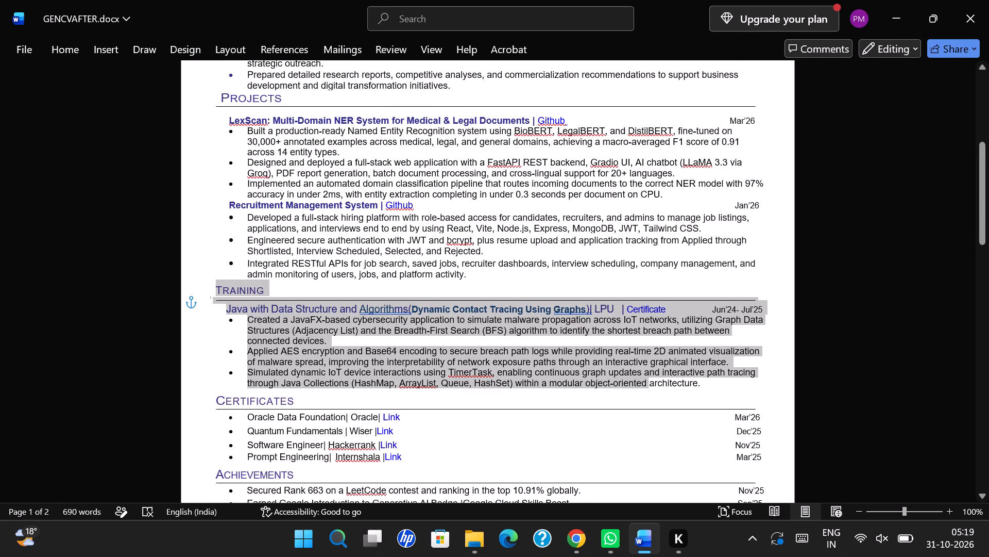
left_click_drag(626, 385, 713, 385)
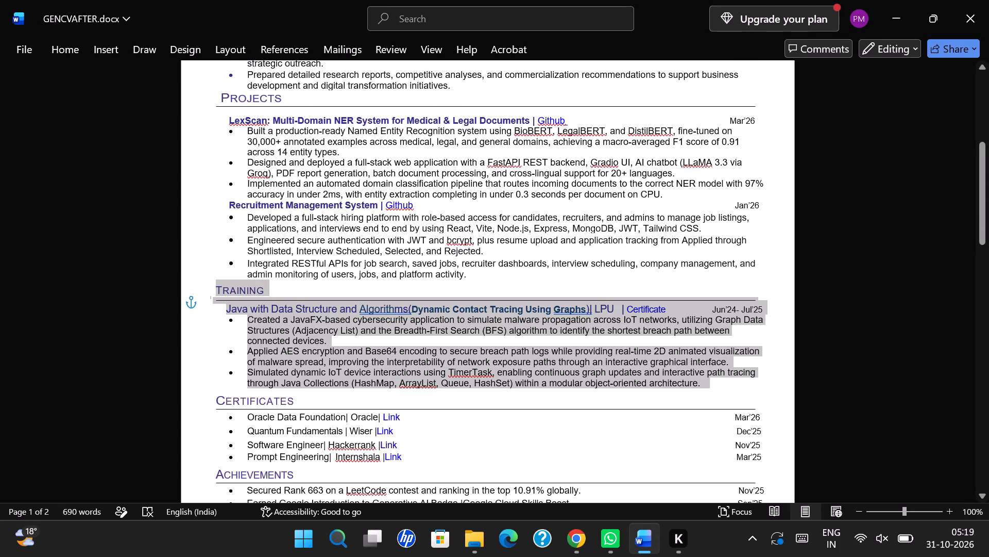
left_click_drag(713, 385, 780, 385)
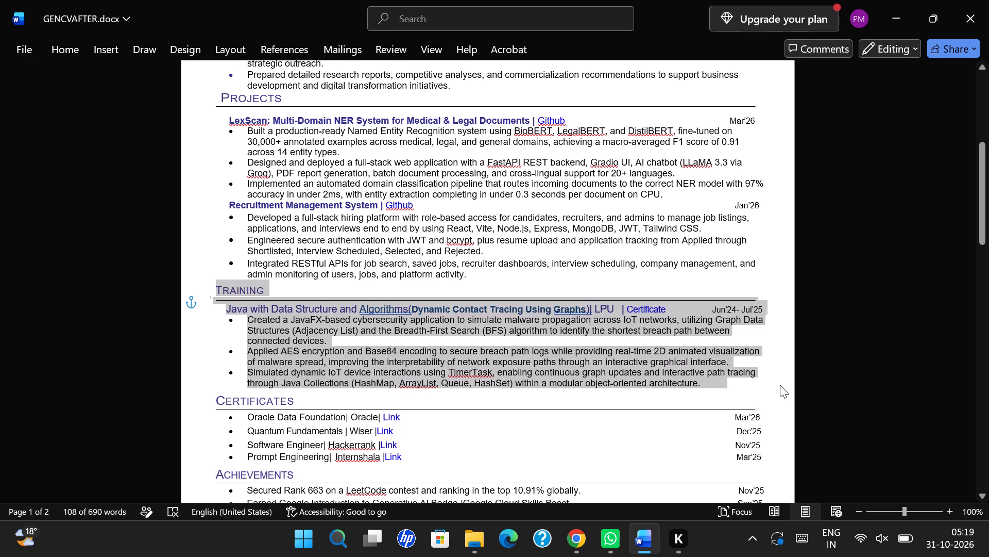
key("ctrl+x")
scroll(621, 276, "up", 1)
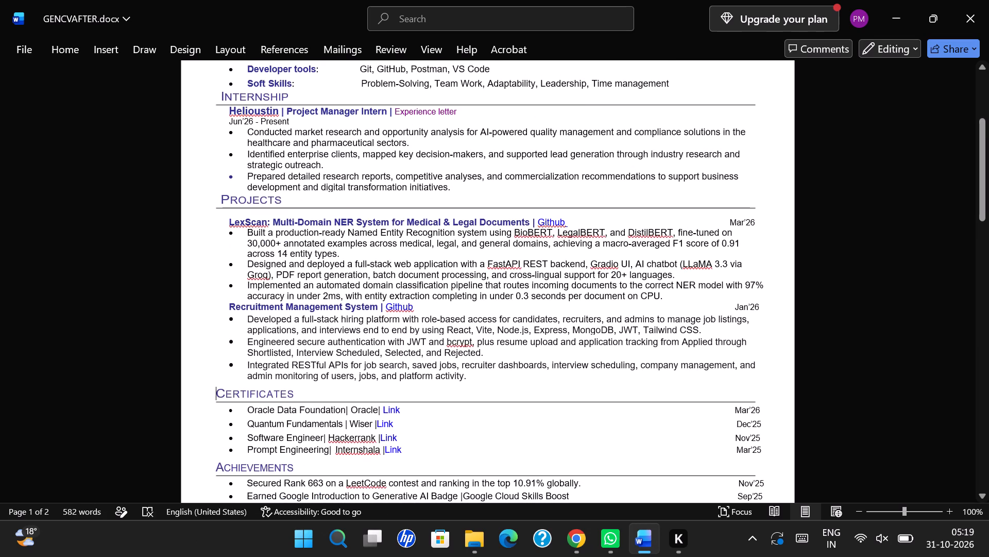
left_click(223, 199)
left_click(456, 185)
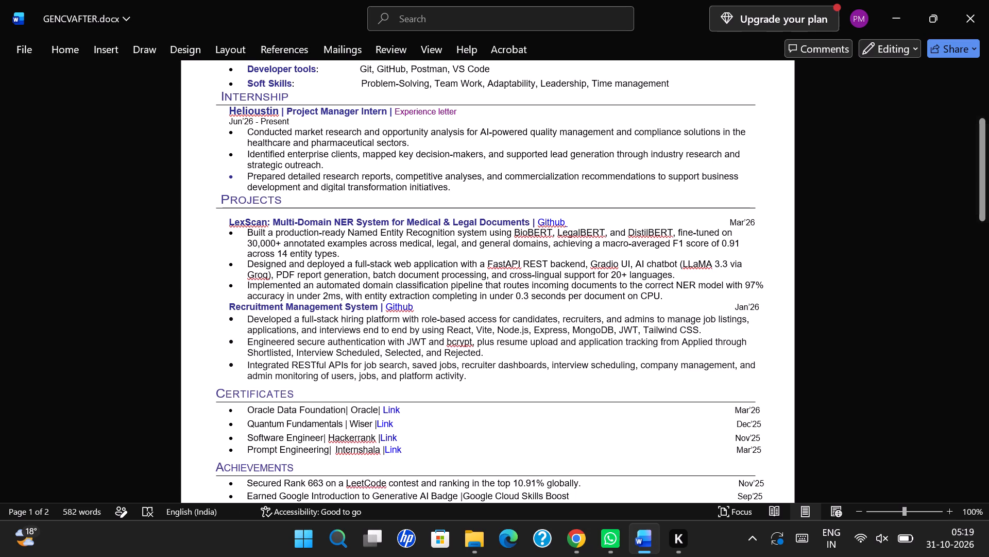
key("Return")
key("BackSpace")
key("BackSpace")
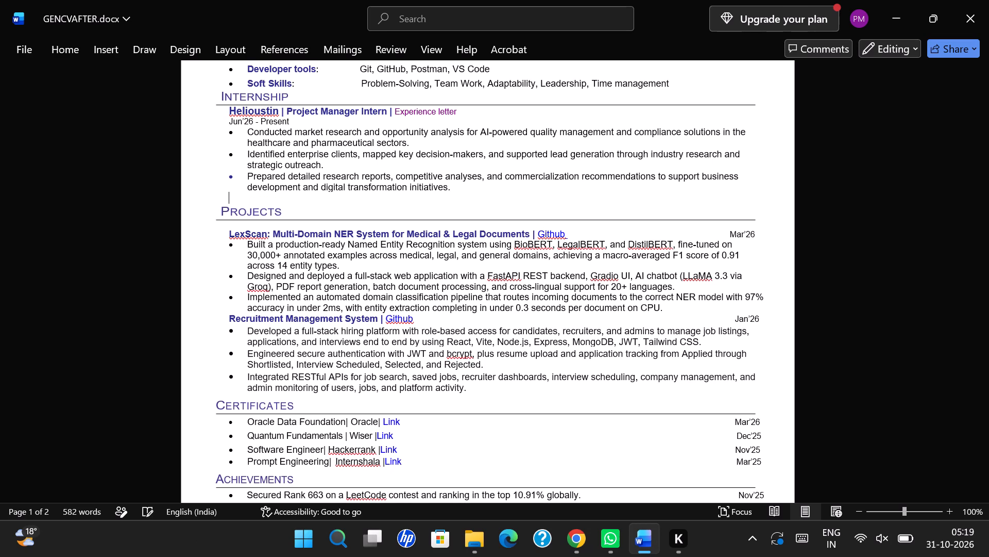
key("BackSpace")
key("space")
key("ctrl+v")
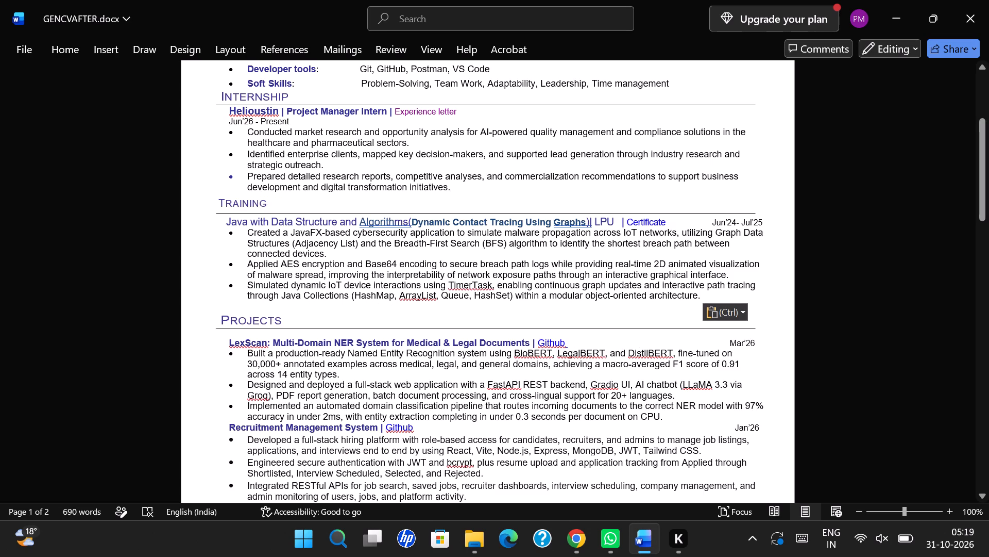
Delete the blank line between the end of the Training section and the Projects heading.
scroll(523, 250, "down", 1)
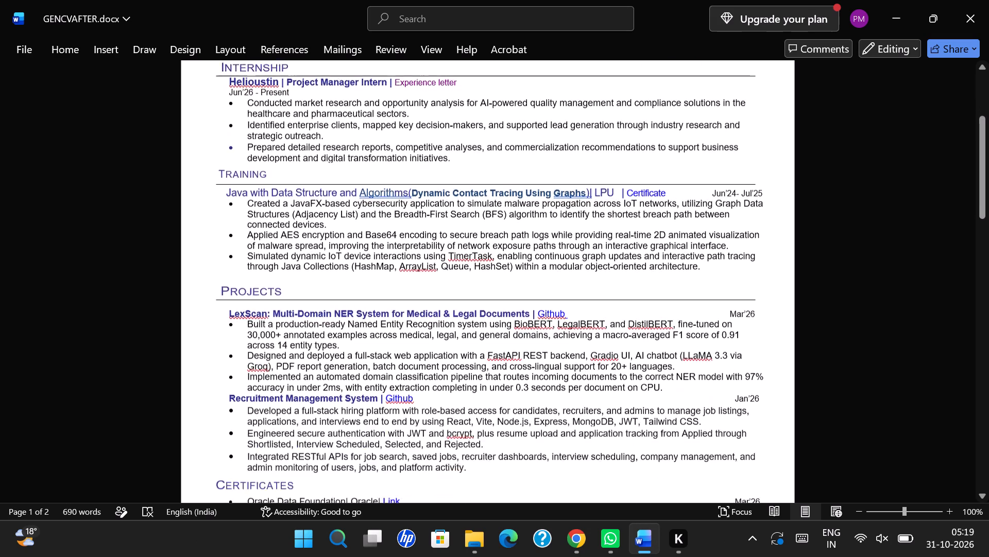
scroll(523, 250, "down", 1)
scroll(523, 250, "up", 2)
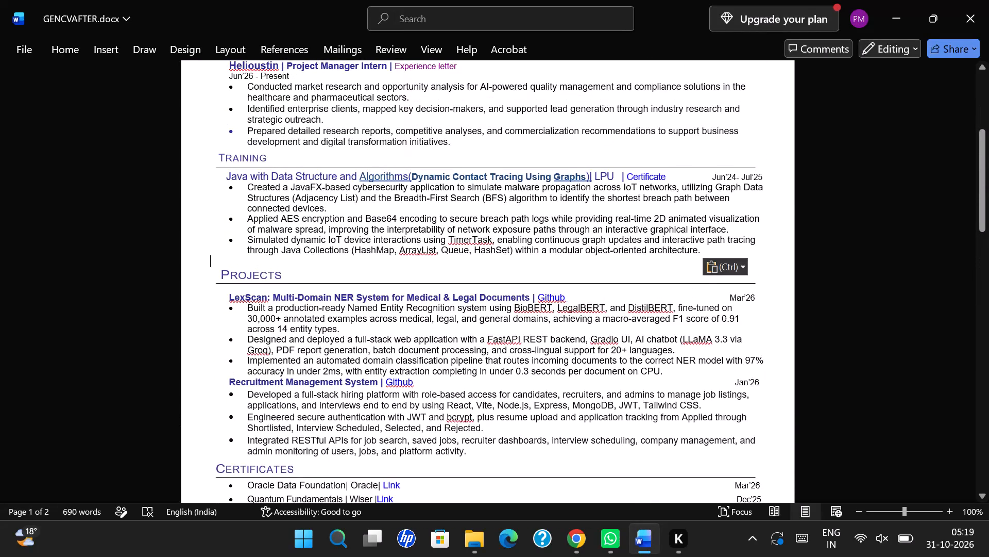
key("Delete")
Remove MERN stack and its following comma from the Tools/Libraries line in Skills so that the list begins with TensorFlow.
scroll(254, 270, "down", 1)
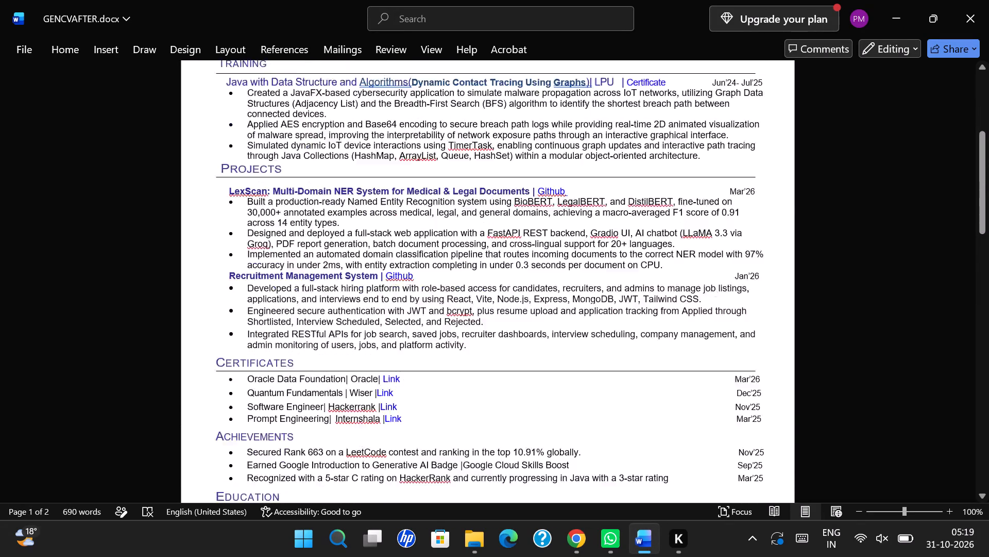
scroll(254, 270, "down", 2)
scroll(254, 270, "up", 4)
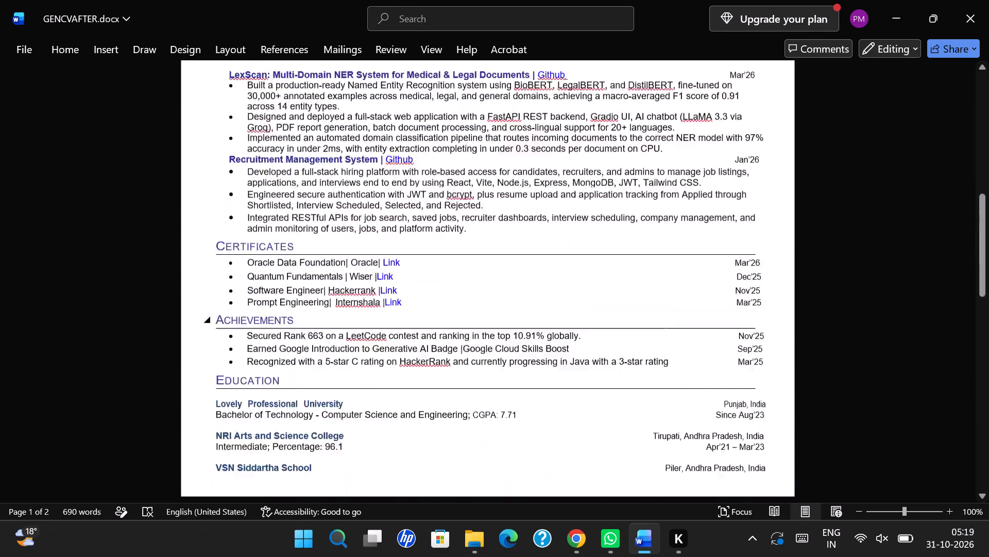
scroll(254, 270, "up", 2)
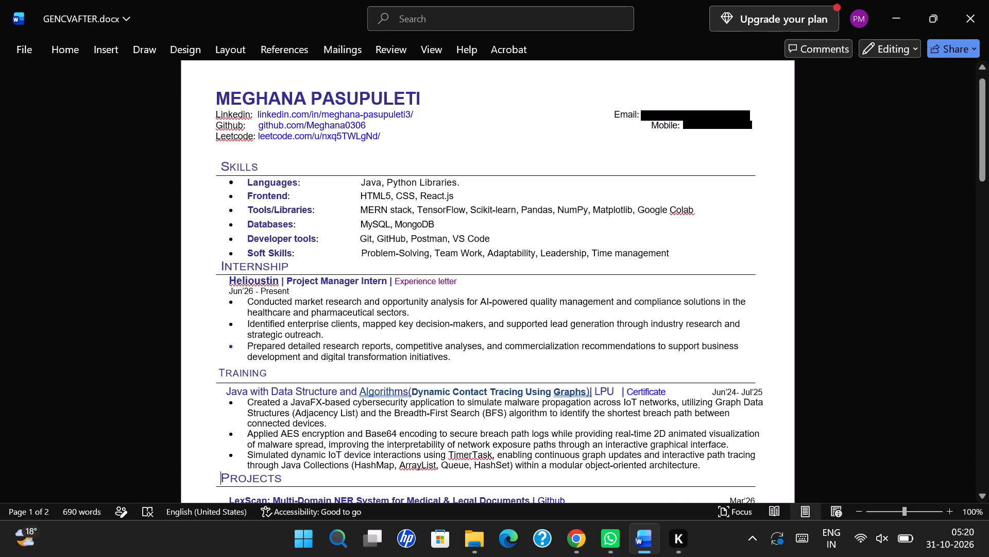
left_click(411, 212)
key("BackSpace")
key("BackSpace")
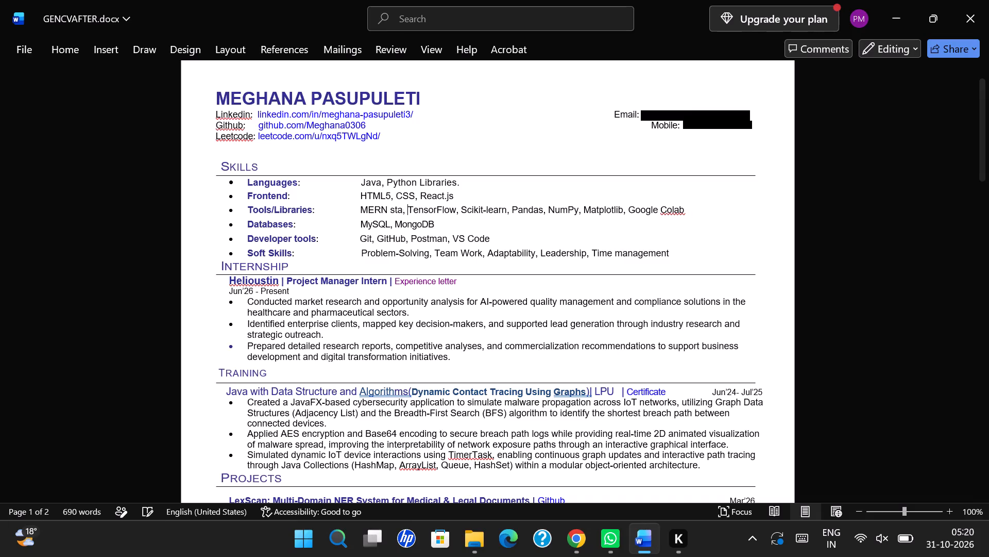
key("BackSpace")
key("BackSpace")
key("BackSpace")
key("BackSpace")
key("BackSpace")
key("BackSpace")
key("BackSpace")
key("BackSpace")
key("BackSpace")
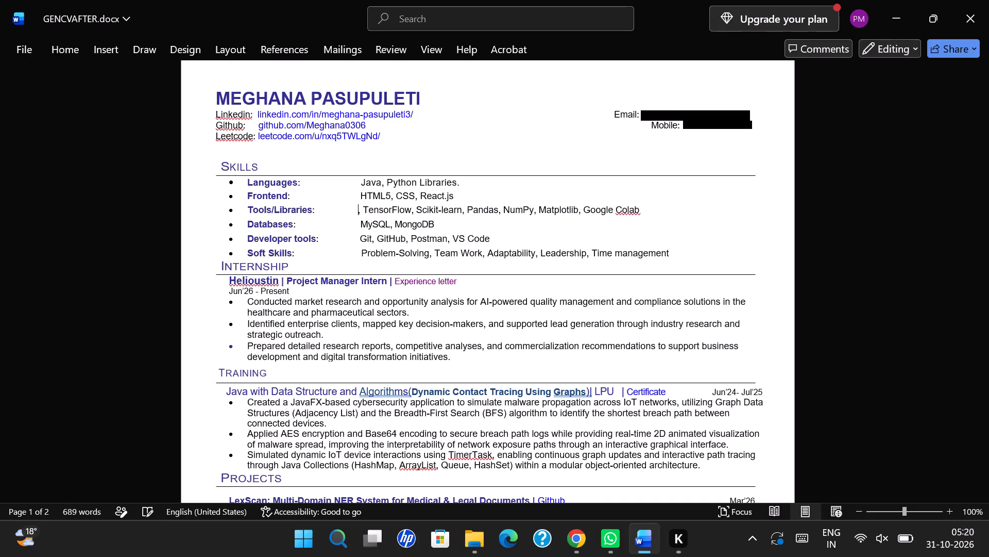
key("Delete")
key("Delete")
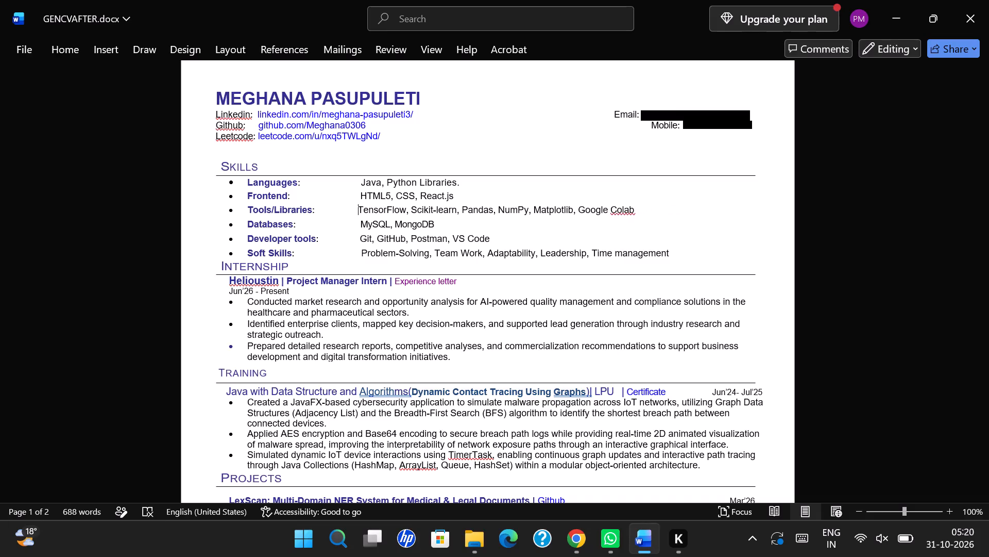
Add Git, GitHub at the start of the Tools/Libraries list in Skills, directly before TensorFlow.
type("Git")
key("comma")
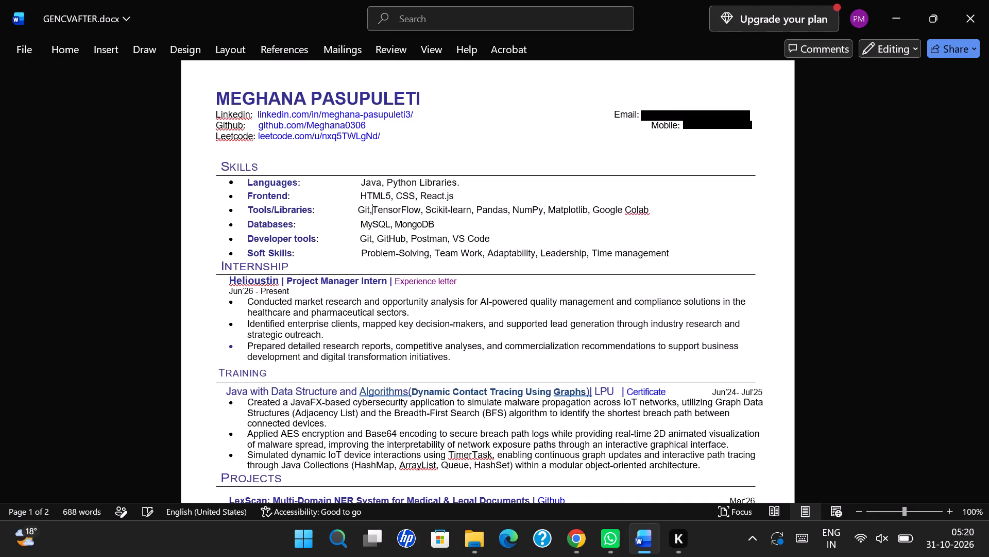
key("space")
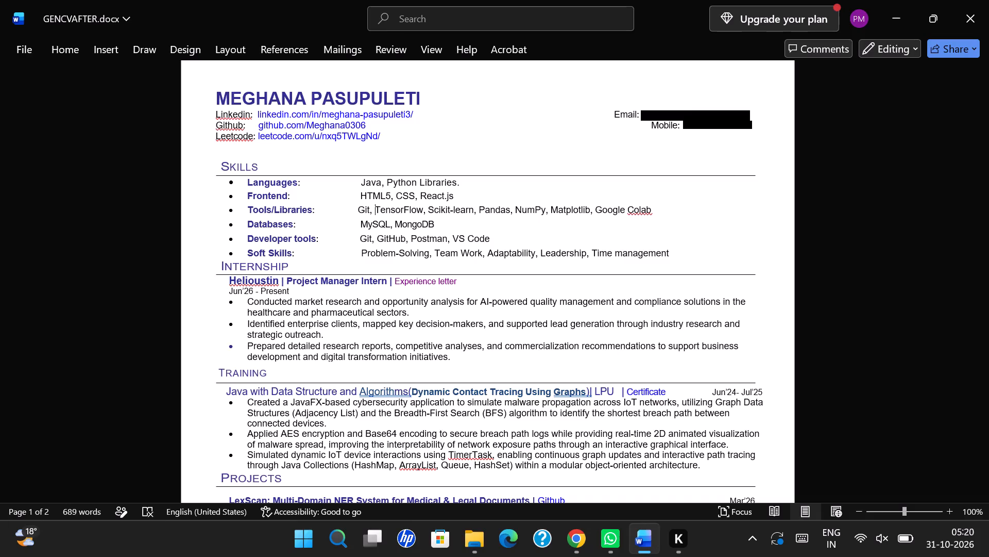
type("Git")
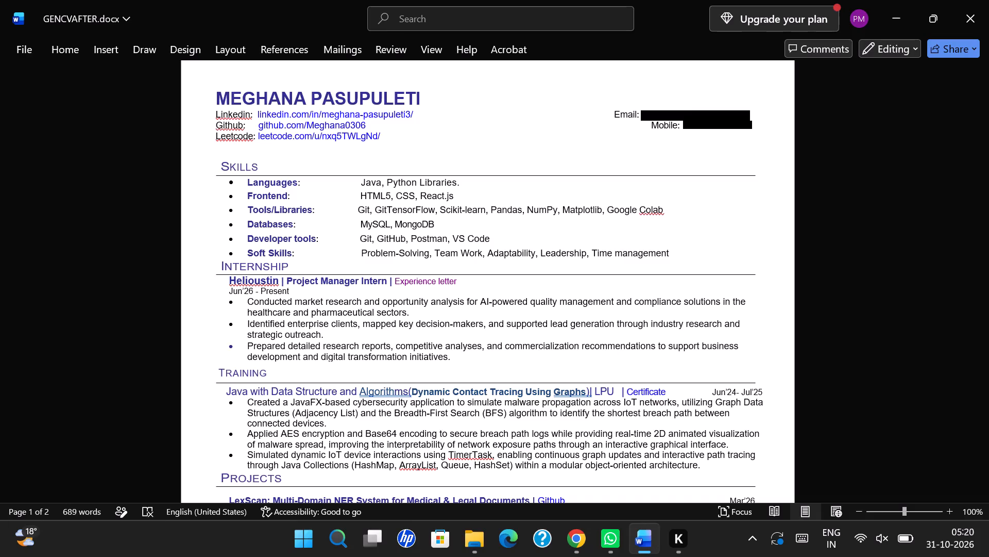
type("Hub")
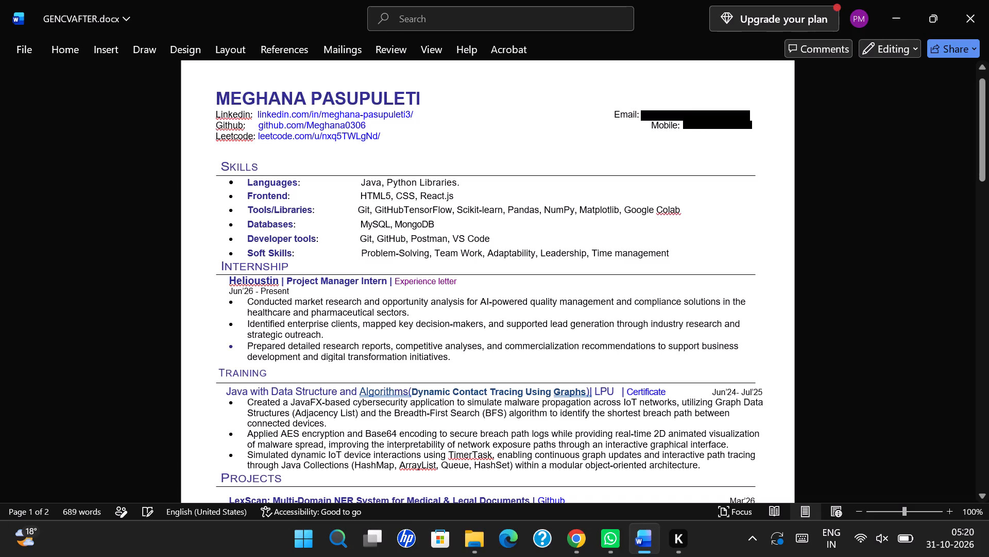
Append VS Code, preceded by a comma and a space, to the end of the Tools/Libraries list.
left_click(681, 214)
type(",")
key("space")
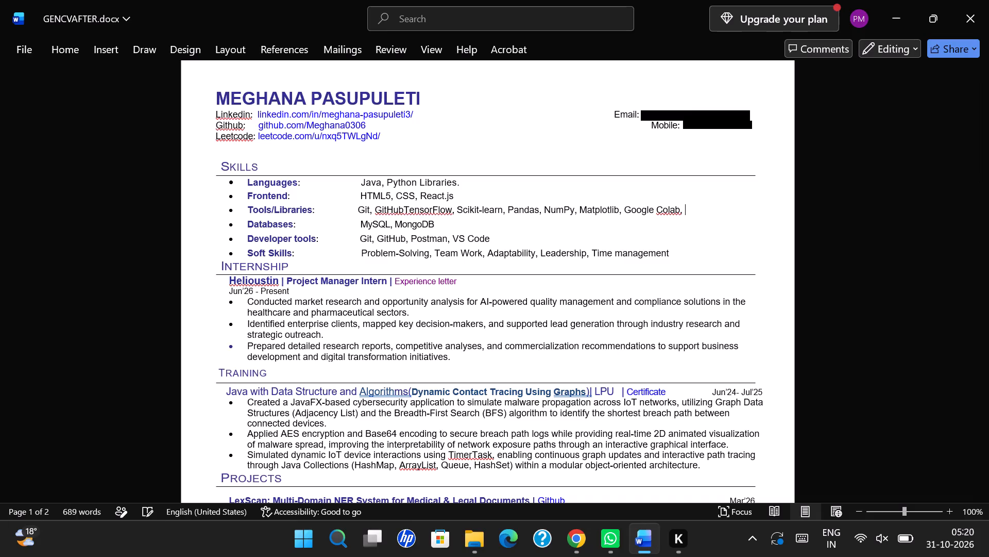
type("VS Code")
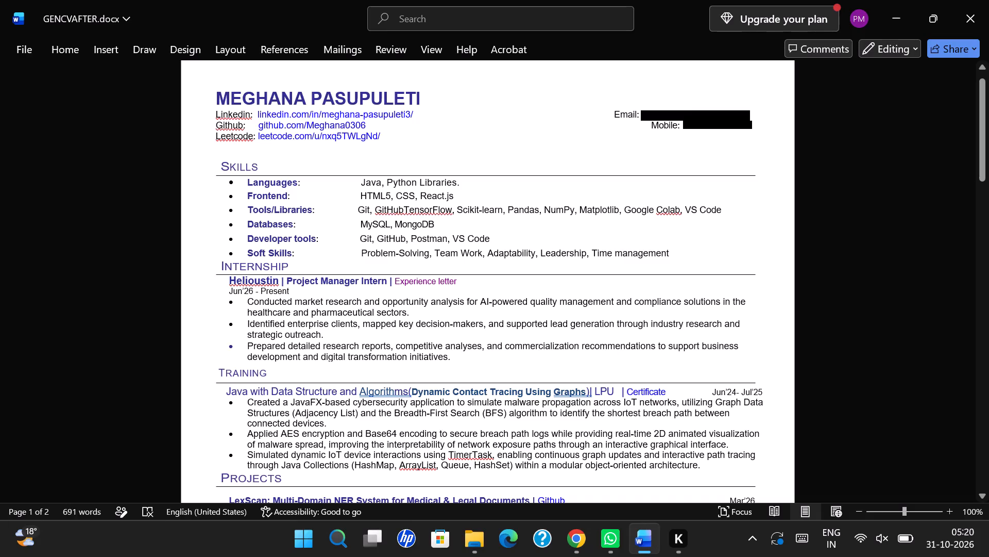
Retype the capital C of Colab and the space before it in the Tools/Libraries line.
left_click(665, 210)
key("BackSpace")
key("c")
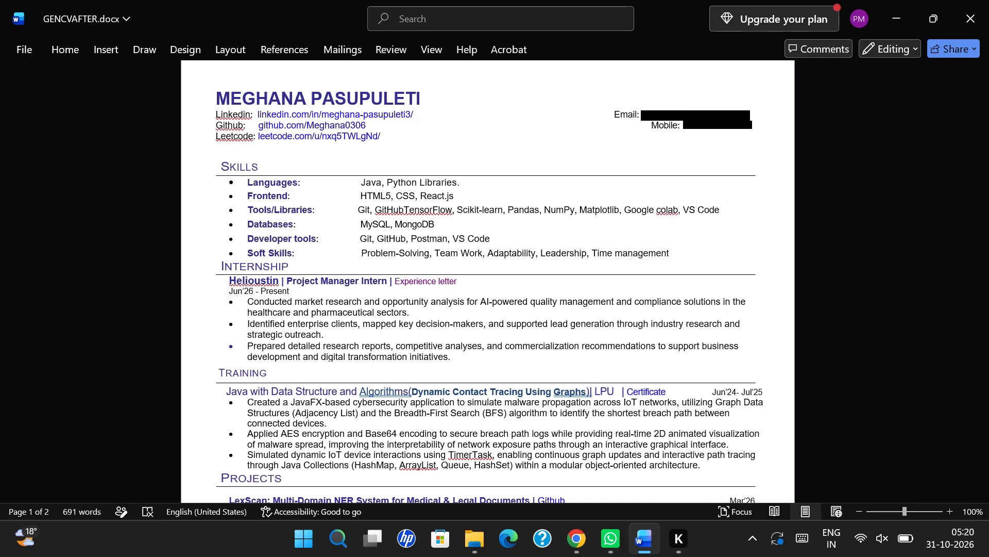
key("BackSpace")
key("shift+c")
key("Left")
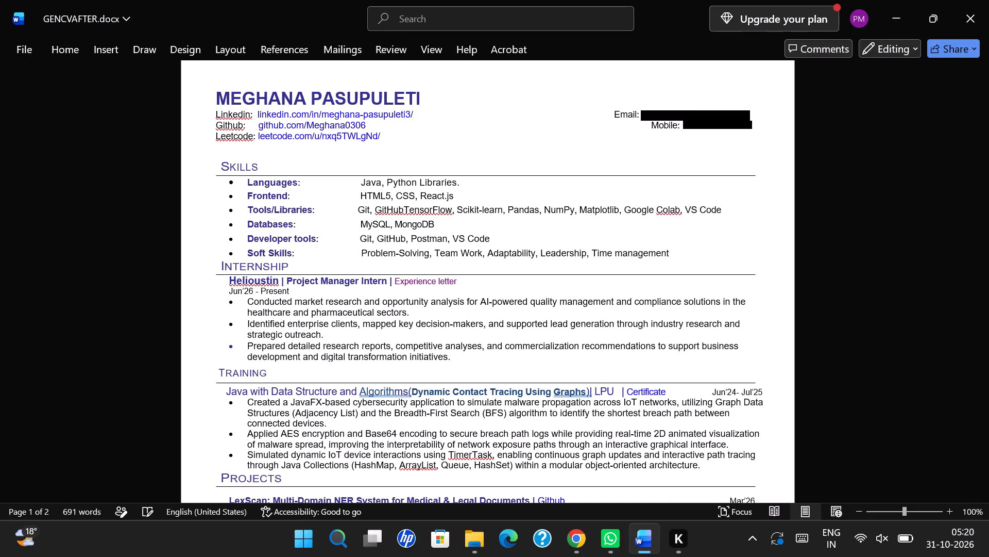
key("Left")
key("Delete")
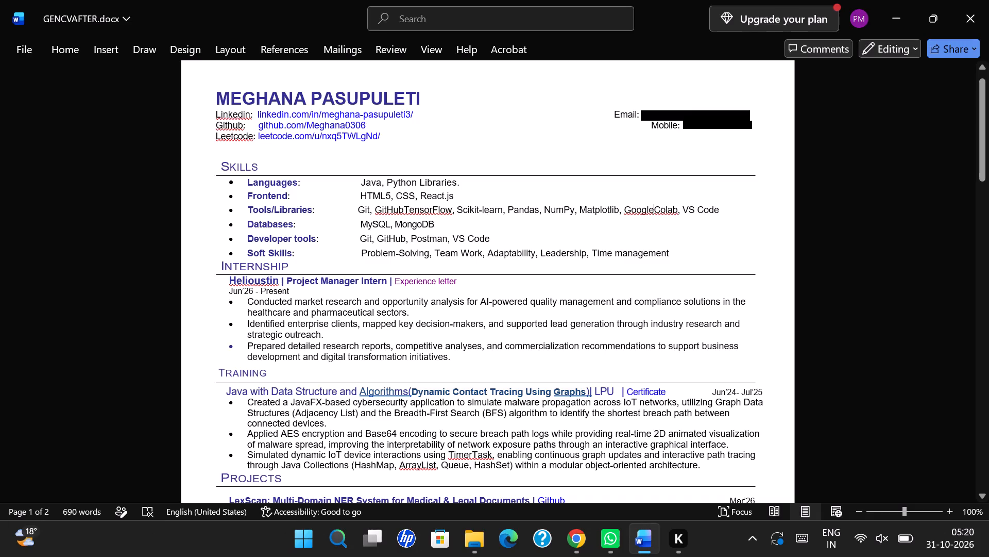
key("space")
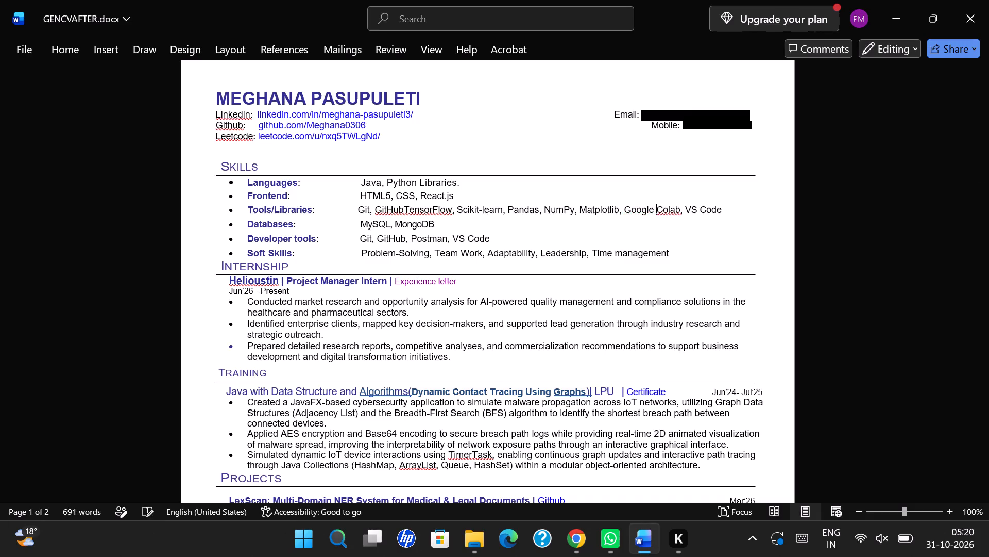
Delete the entire Developer tools line, label and bullet included, from the Skills section.
left_click_drag(490, 237, 254, 239)
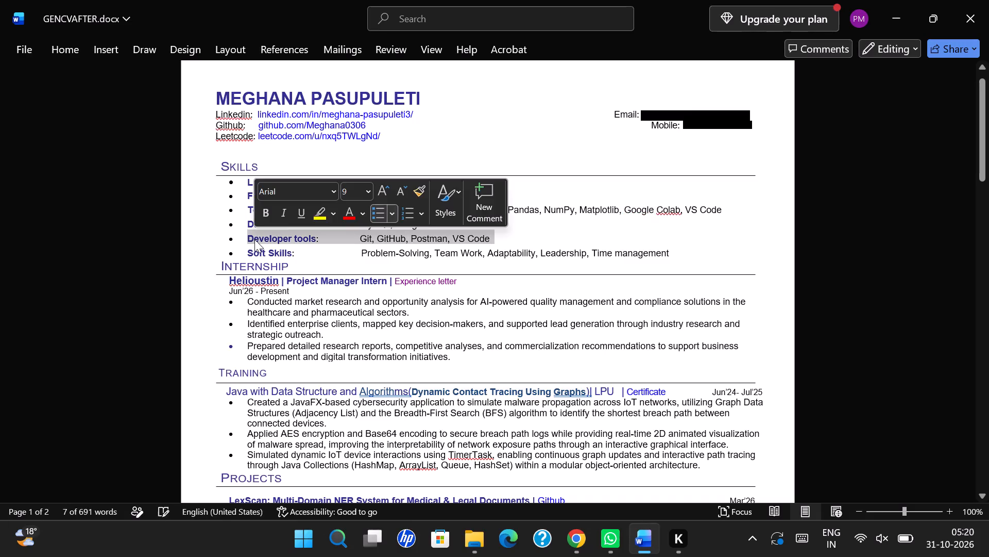
key("BackSpace")
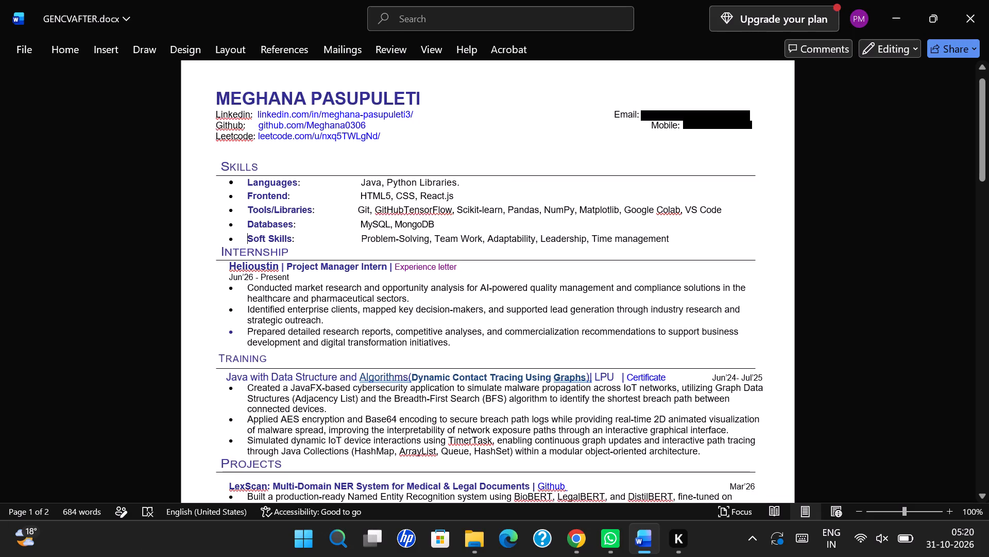
left_click(288, 196)
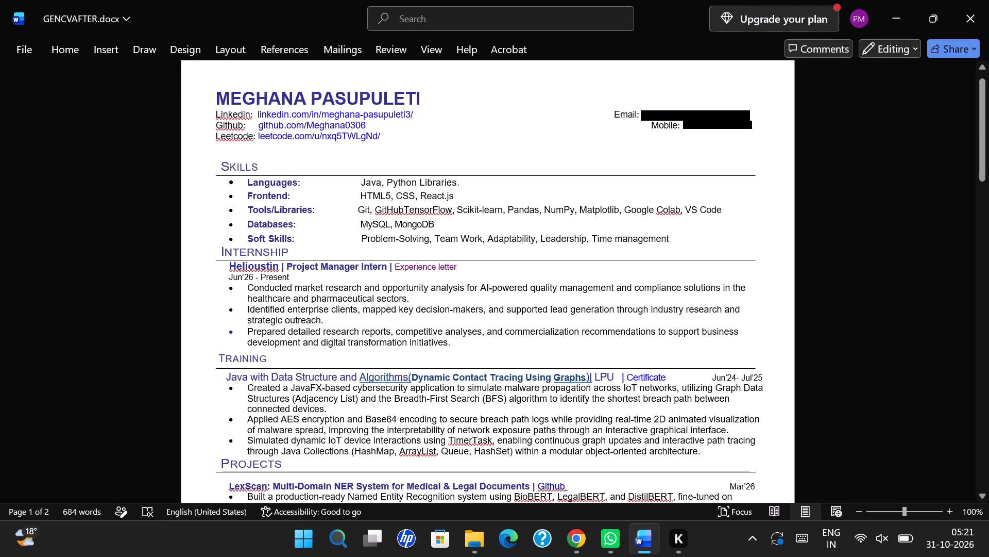
key("Left")
Remove excess spaces between Experience letter and the date in the Helioustin entry so the whole date range fits on the heading line.
scroll(298, 293, "down", 1)
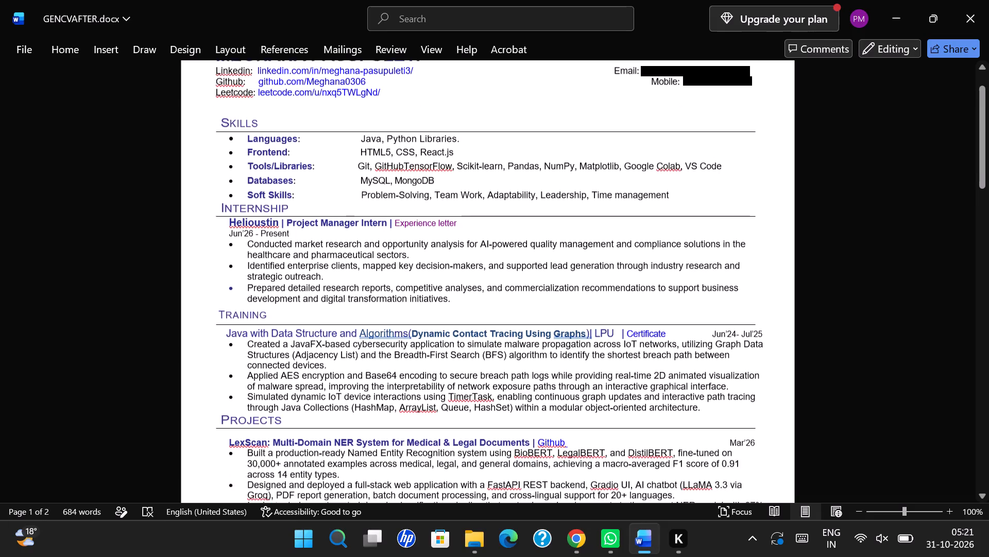
scroll(298, 293, "down", 1)
left_click(530, 207)
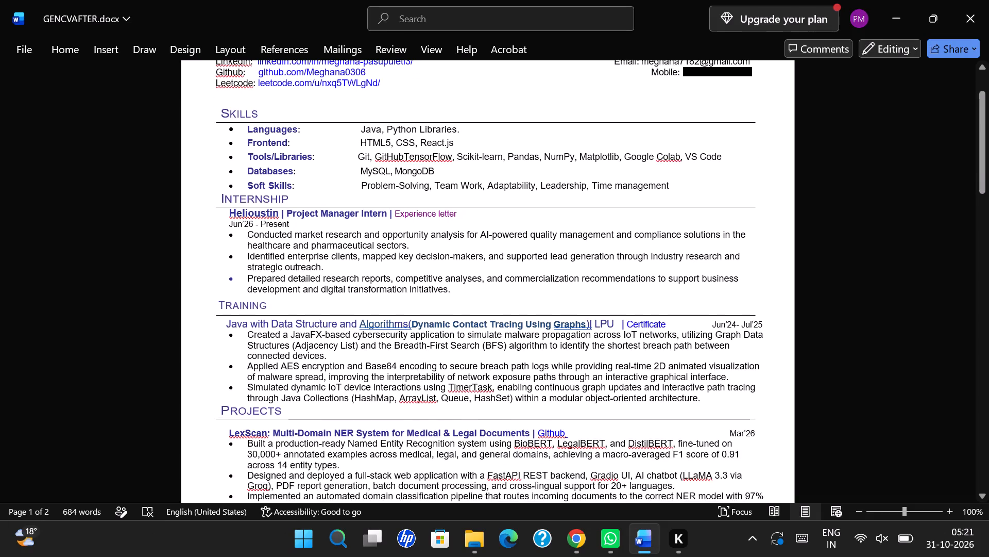
left_click(536, 215)
key("Delete")
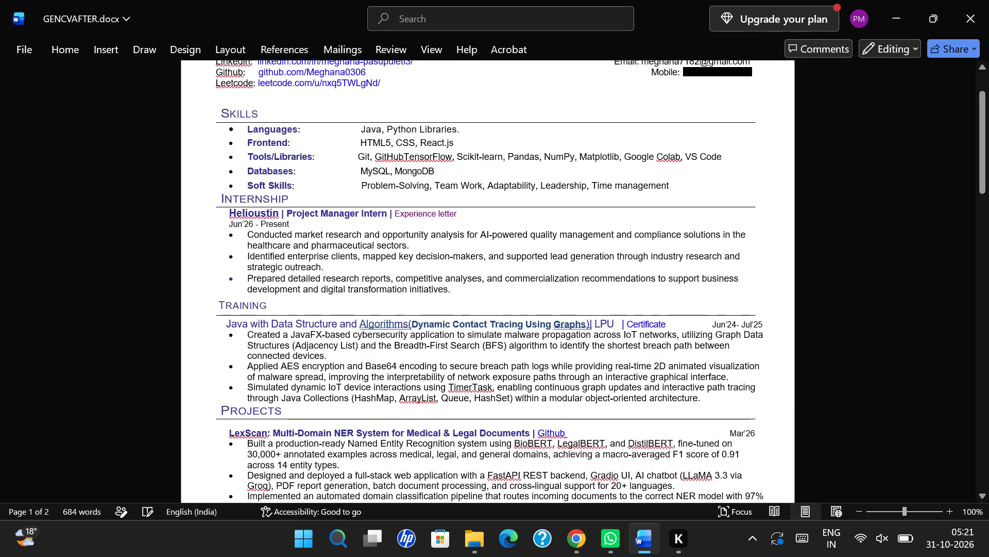
key("Delete")
key("Delete")
key("Delete")
key("Delete")
key("Delete")
key("Delete")
key("Delete")
key("Delete")
key("Delete")
key("Delete")
key("Delete")
key("Delete")
key("Delete")
key("Delete")
key("Delete")
key("Delete")
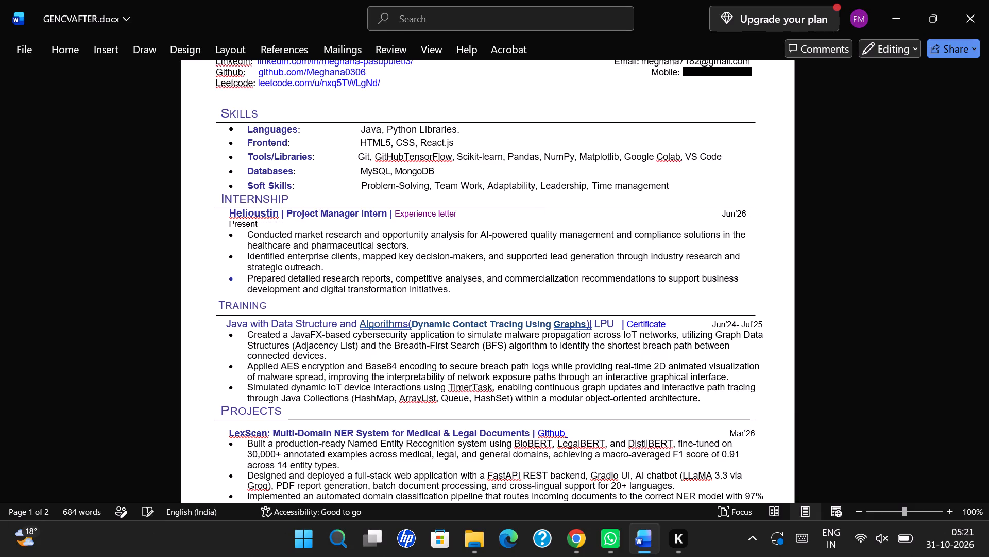
key("Delete")
key("Delete")
key("Delete")
key("Delete")
key("Delete")
key("Delete")
key("Delete")
key("Delete")
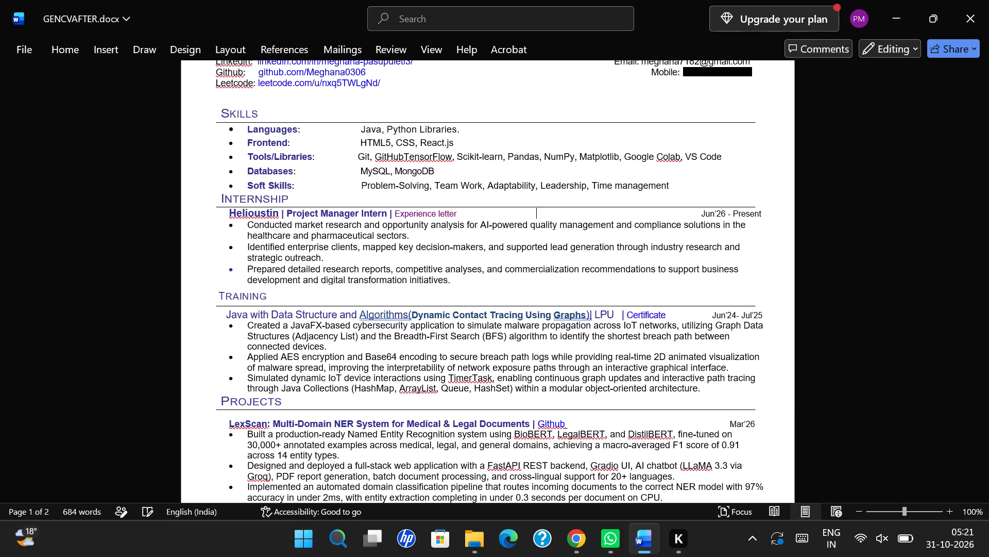
key("Delete")
key("Delete")
key("Delete")
key("space")
key("space")
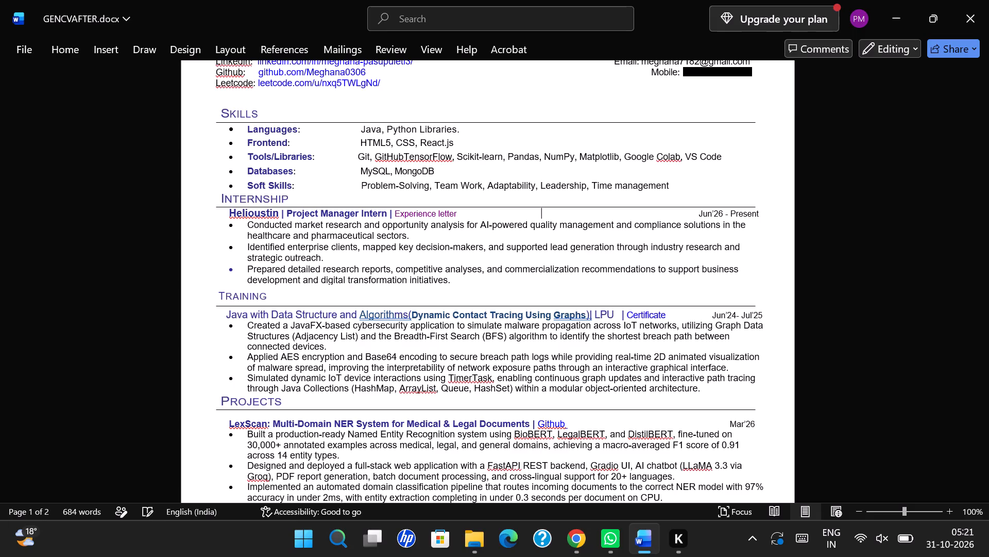
key("space")
Change the end date of the Helioustin internship to Aug'26 and save the document.
left_click(762, 217)
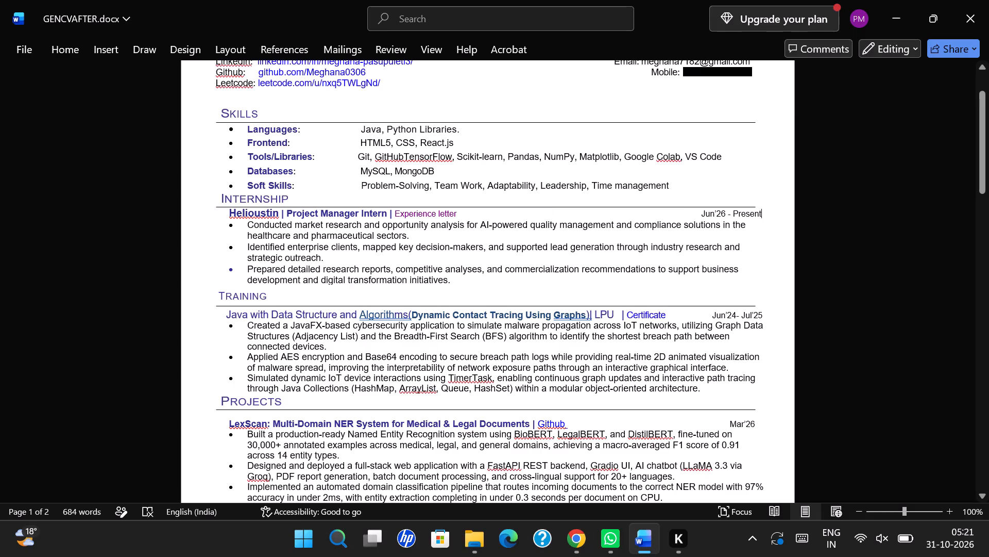
key("BackSpace")
key("BackSpace")
key("BackSpace")
key("BackSpace")
key("BackSpace")
key("BackSpace")
key("BackSpace")
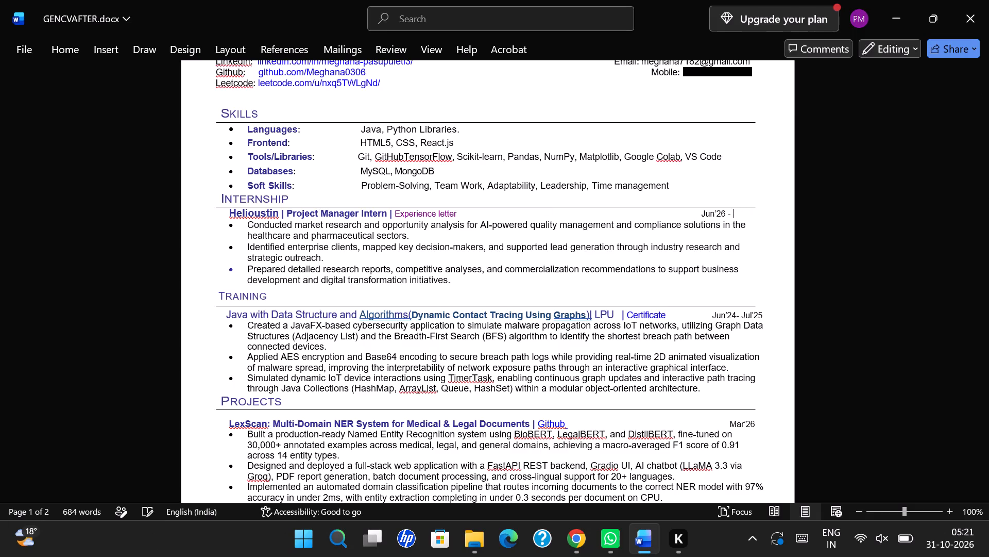
key("shift+a")
type("ug")
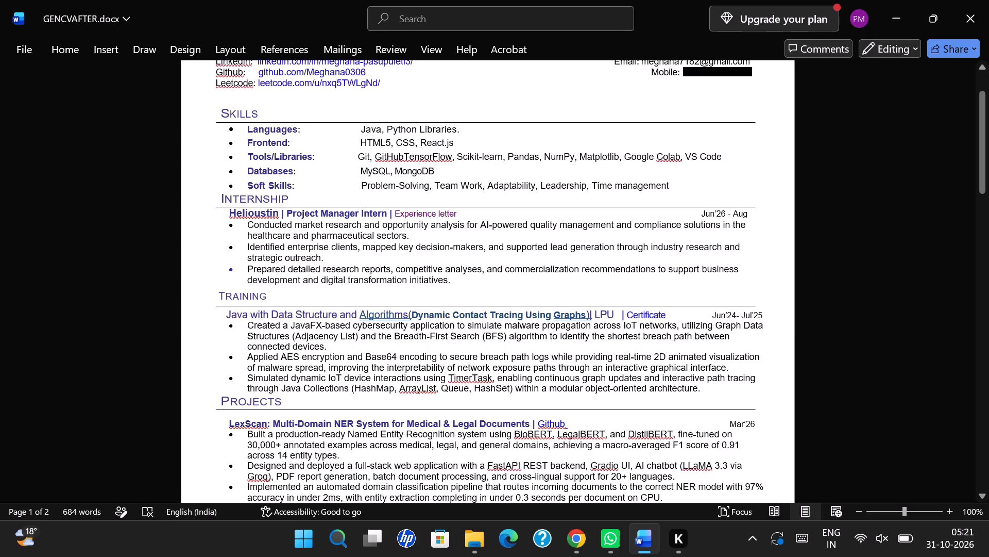
left_click(721, 214)
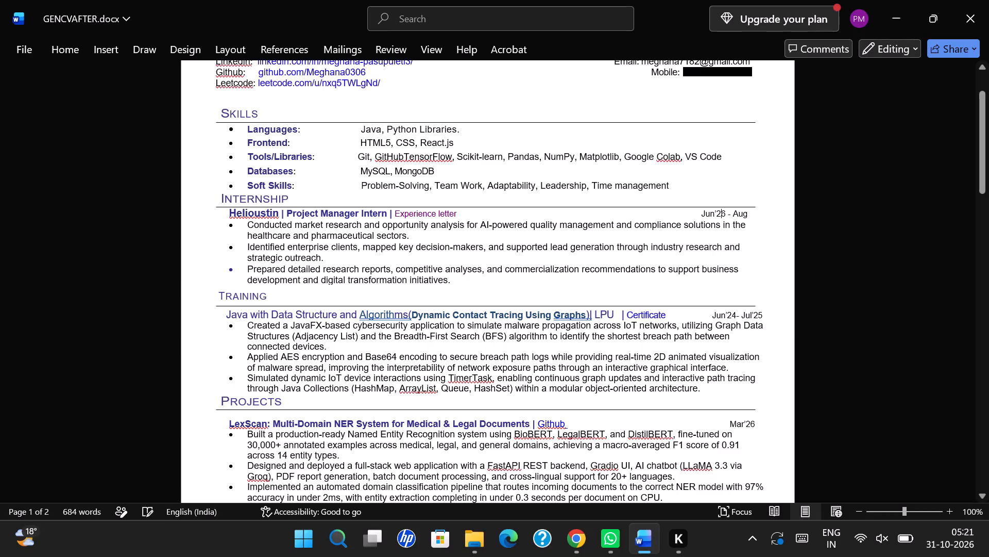
left_click(751, 214)
type("'2")
key("6")
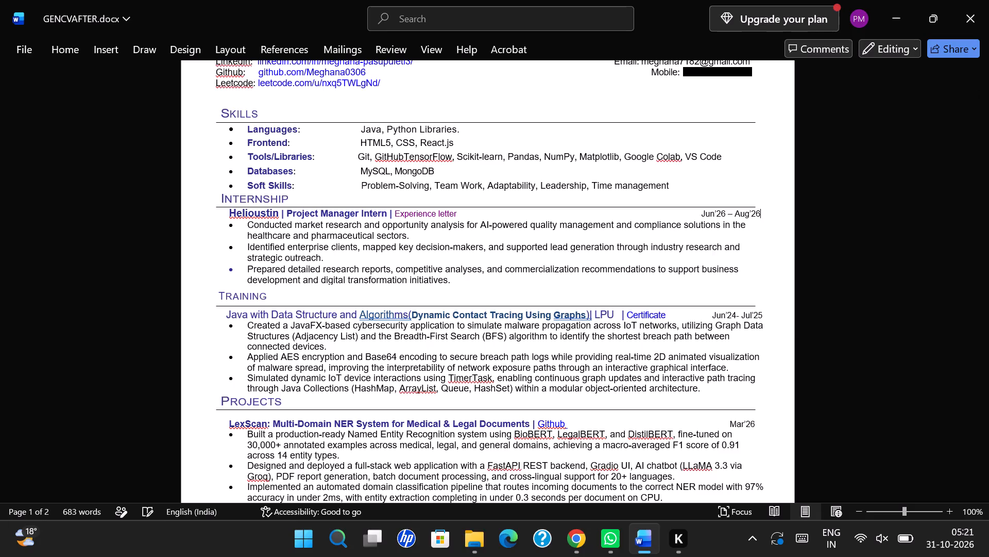
key("ctrl+s")
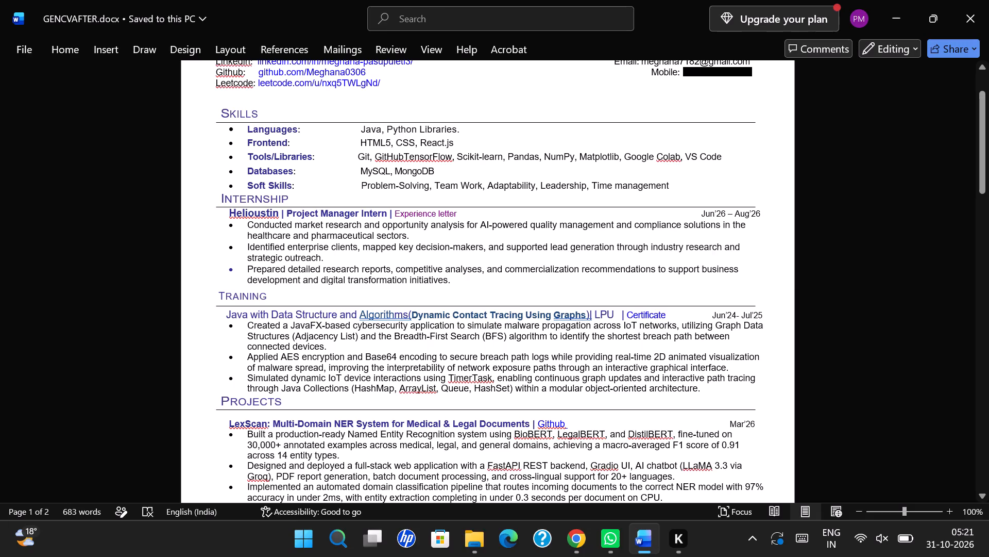
Insert a space before Git in the Tools/Libraries line to align it with the other Skills rows, and save the document.
left_click(360, 158)
key("space")
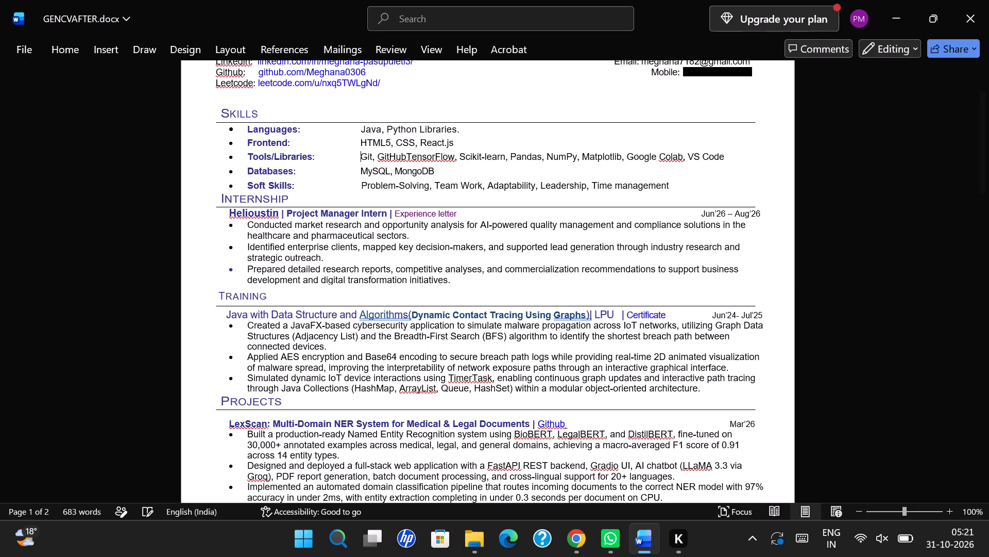
key("ctrl+s")
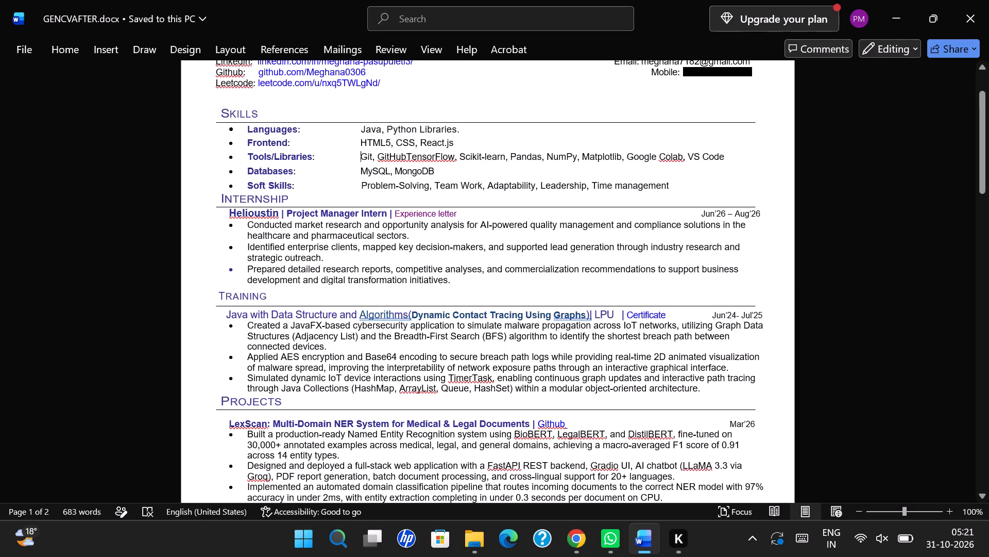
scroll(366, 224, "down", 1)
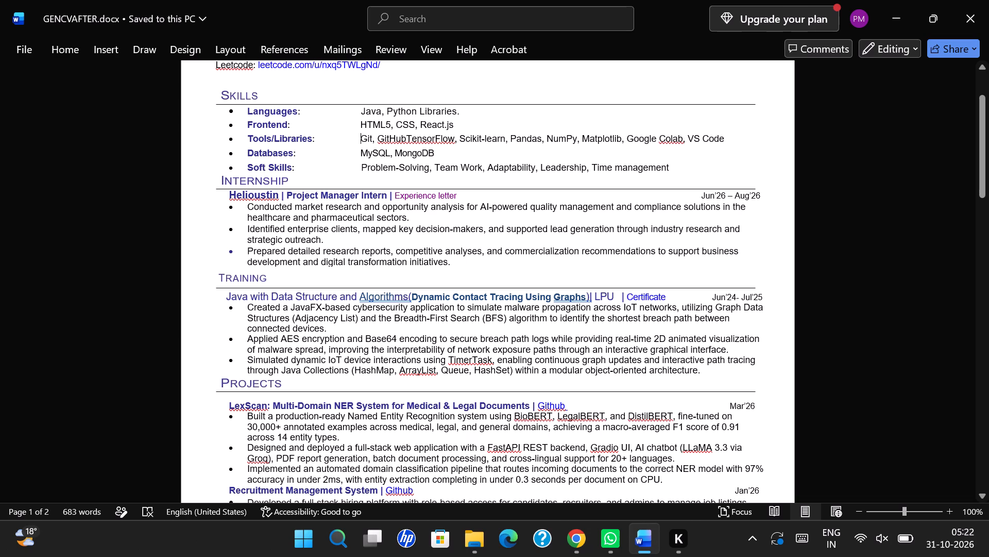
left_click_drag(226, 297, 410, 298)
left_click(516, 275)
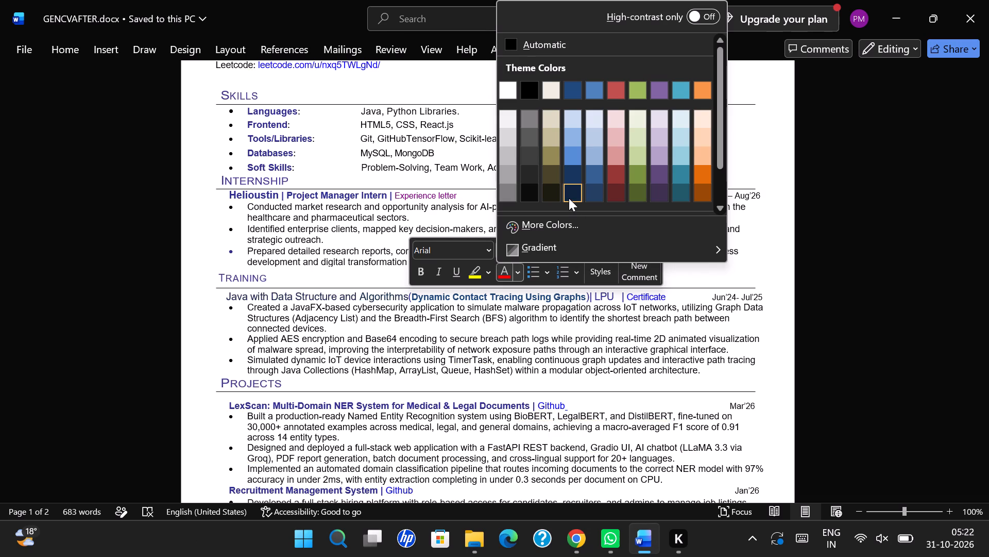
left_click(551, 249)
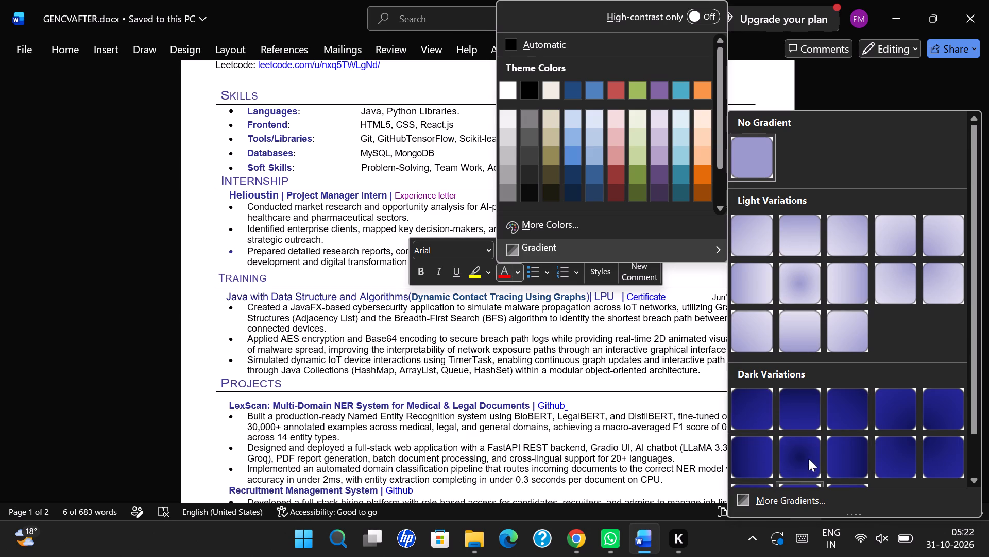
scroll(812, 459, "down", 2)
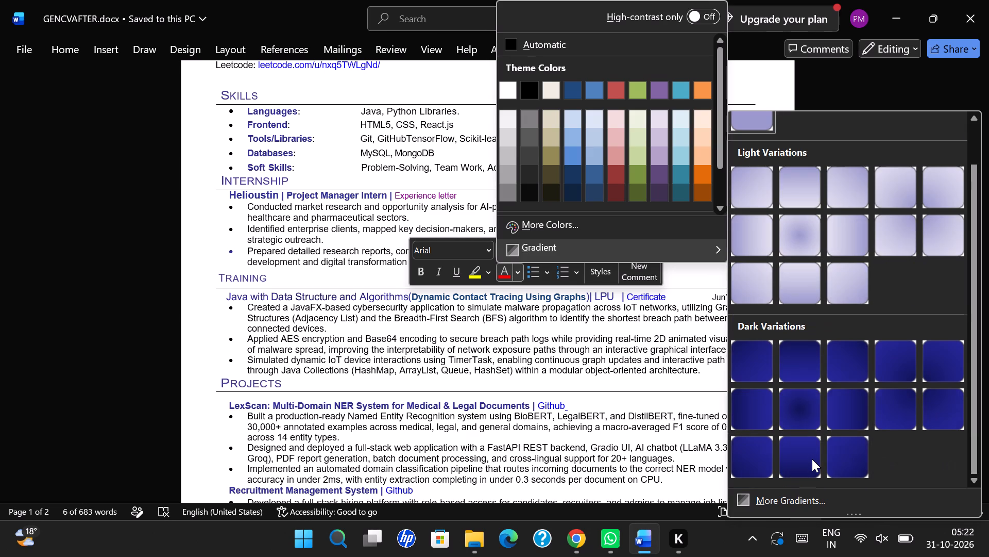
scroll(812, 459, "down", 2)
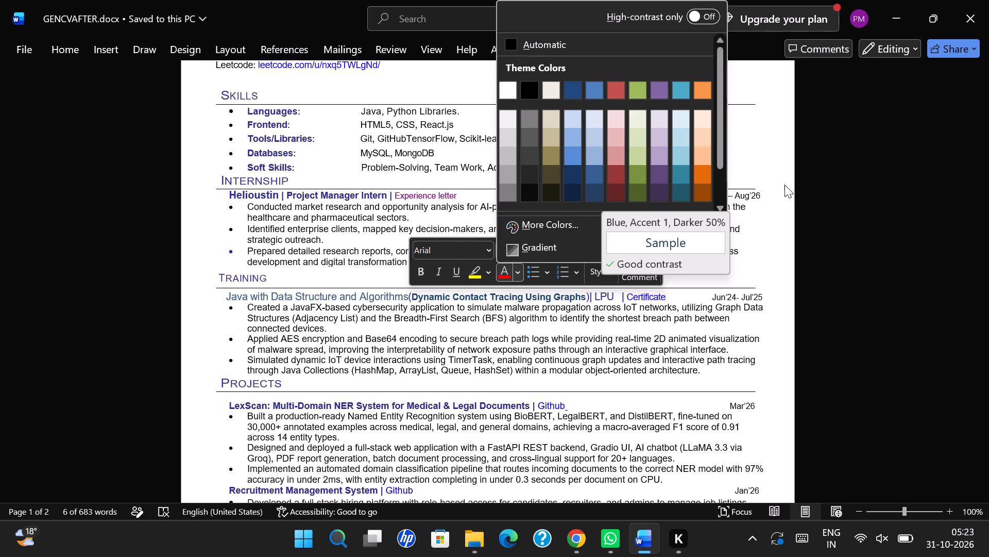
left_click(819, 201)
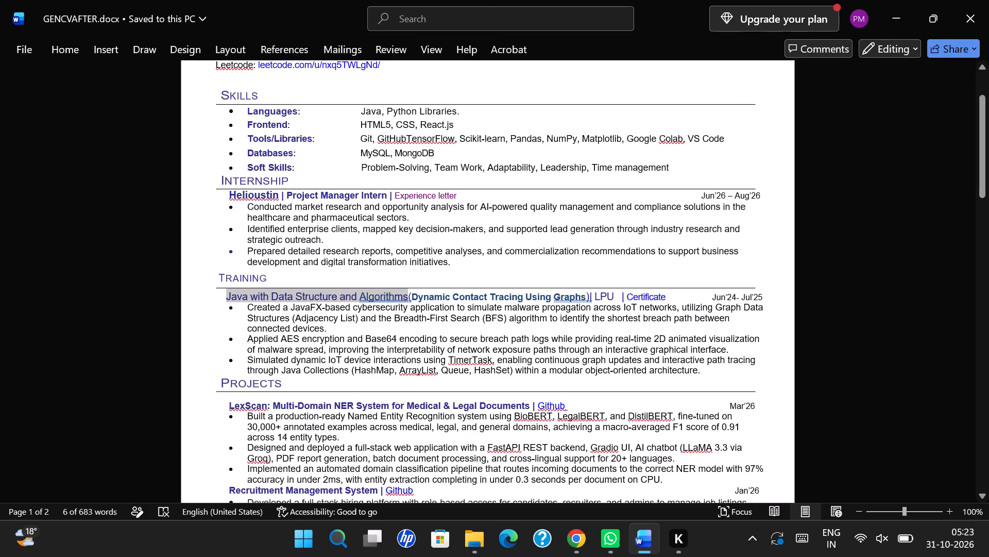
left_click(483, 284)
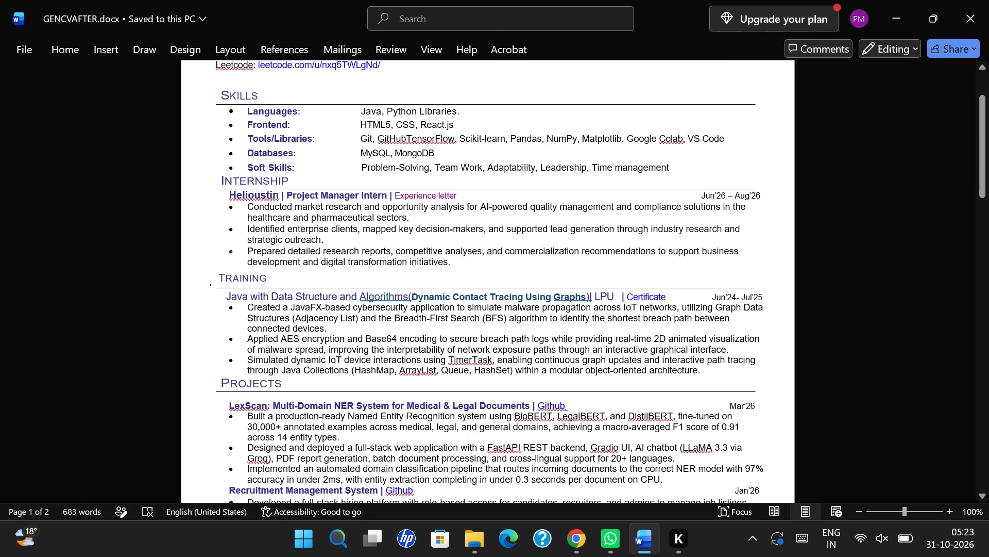
Split ArrayList into Array List in the last bullet of the Training section.
left_click(423, 369)
key("space")
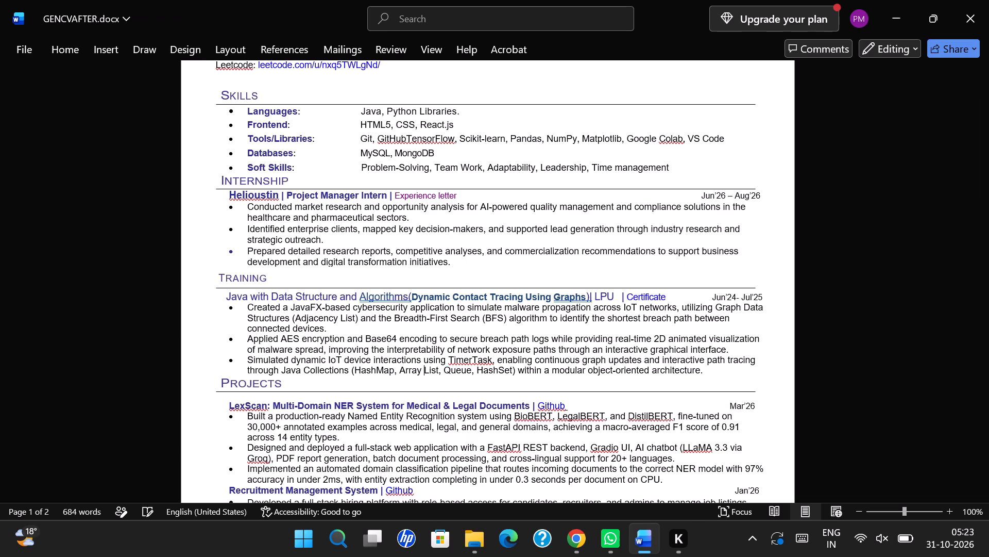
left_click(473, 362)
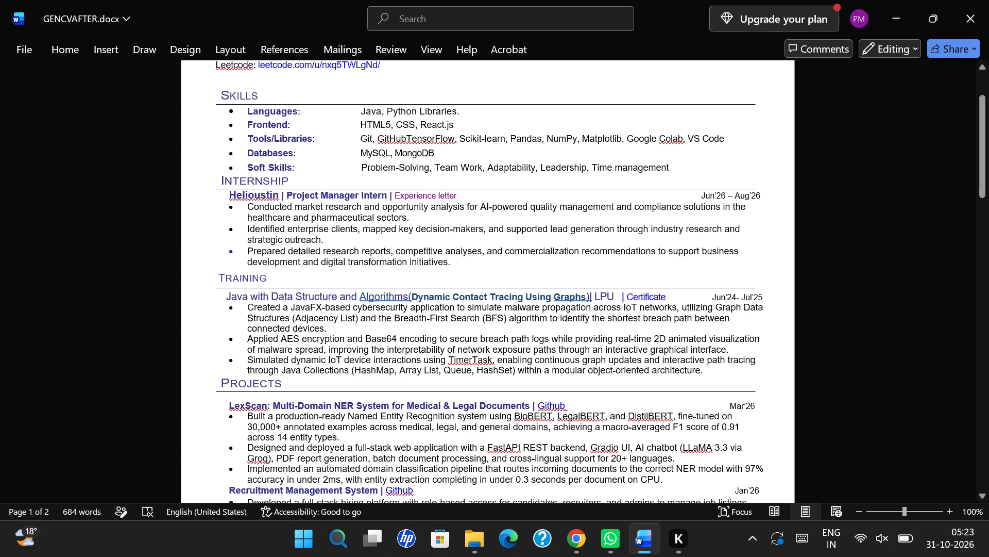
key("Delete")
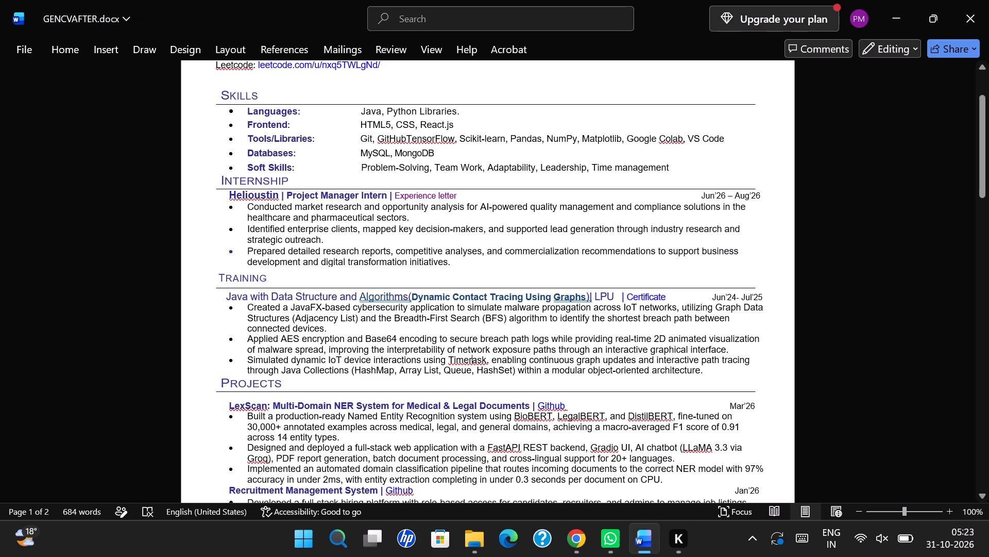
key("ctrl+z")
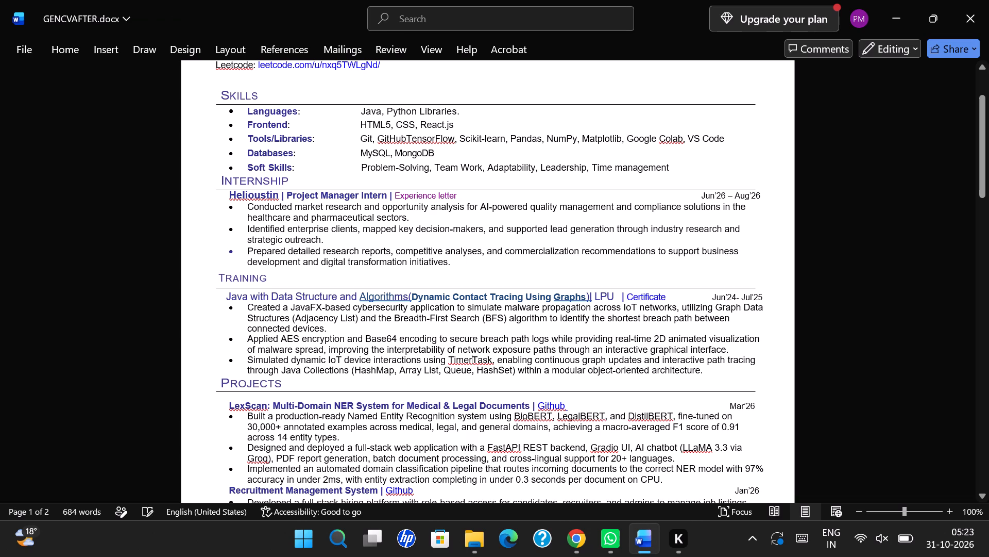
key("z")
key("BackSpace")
Save the document.
scroll(450, 368, "down", 2)
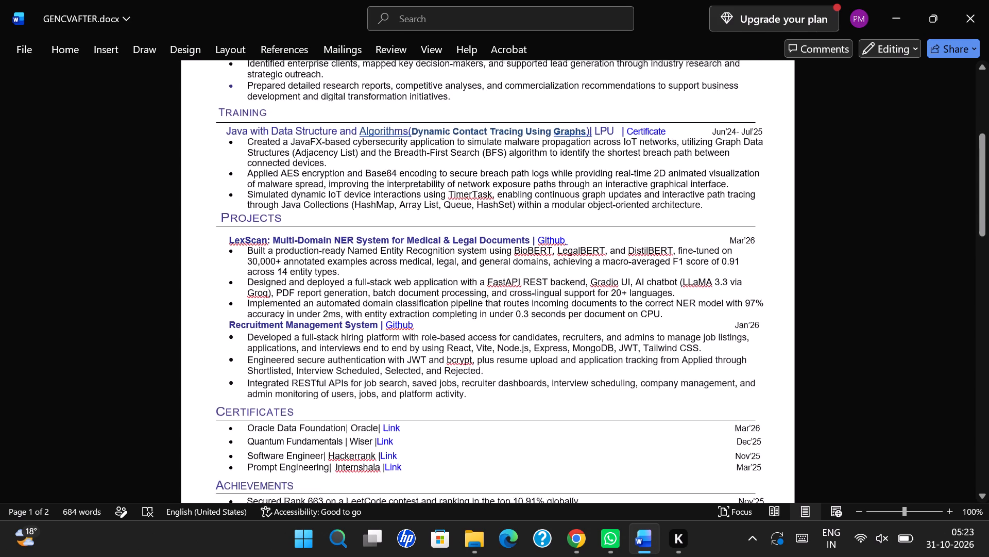
key("ctrl+s")
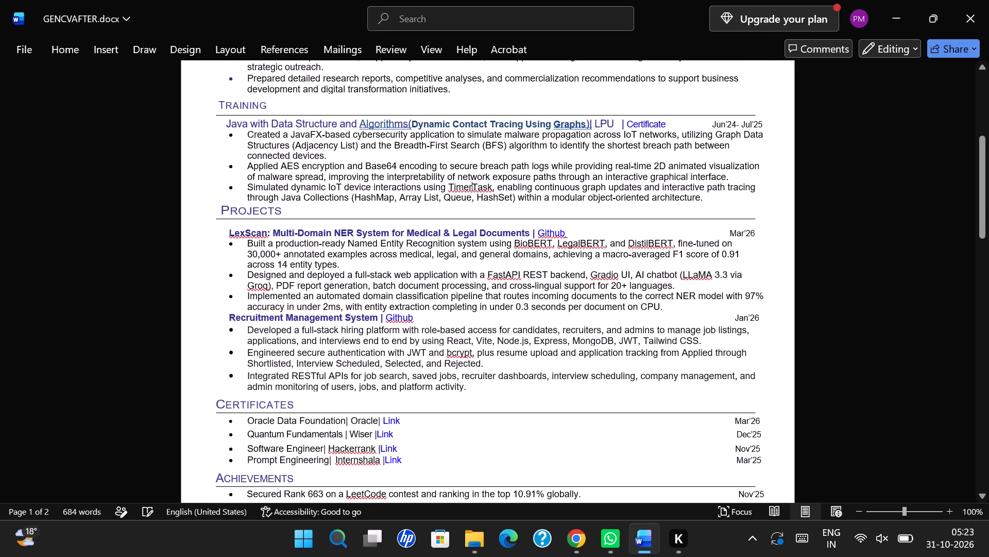
Consult the pasted recommendations, and in the Languages row replace the final period with a comma and add Data Structures and Algorithms.
scroll(414, 334, "down", 4)
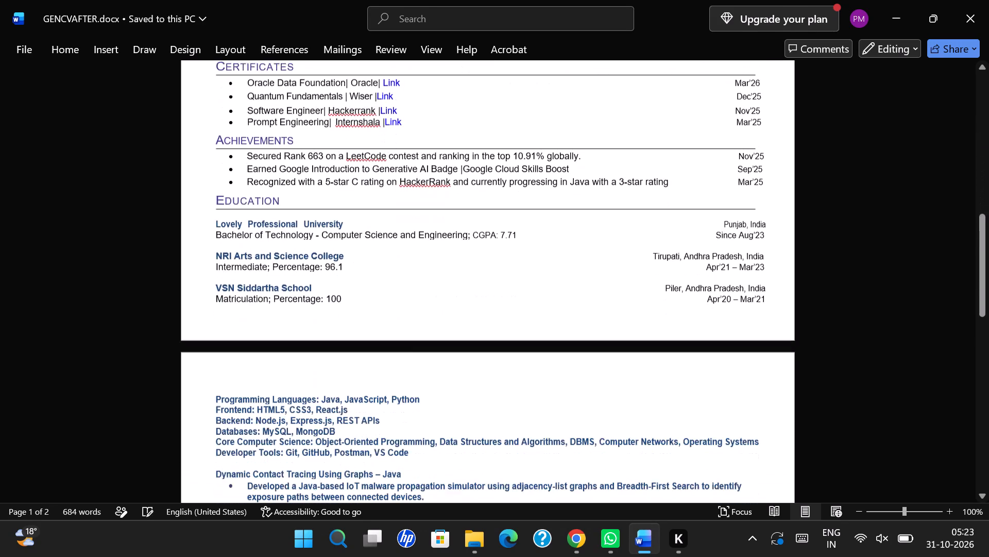
scroll(414, 334, "down", 1)
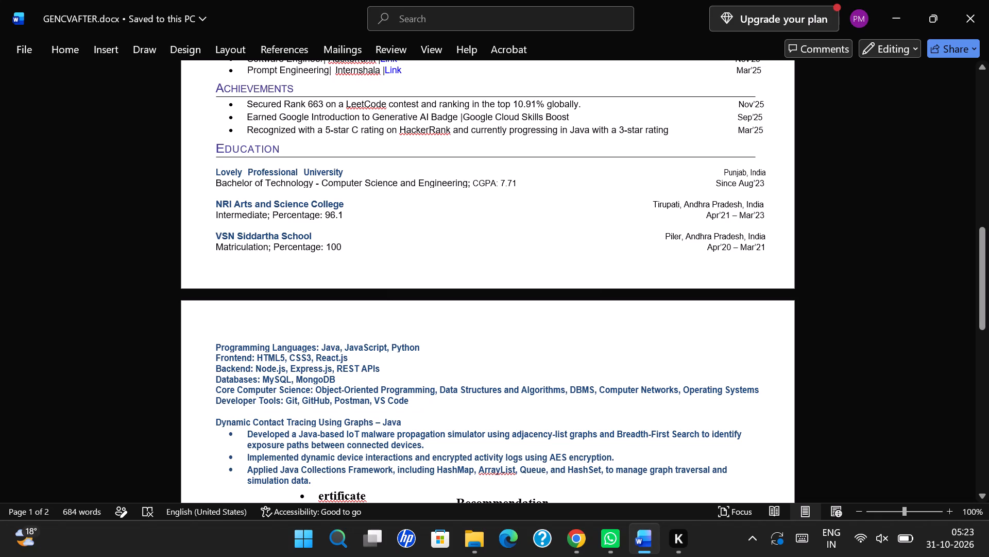
scroll(394, 333, "down", 1)
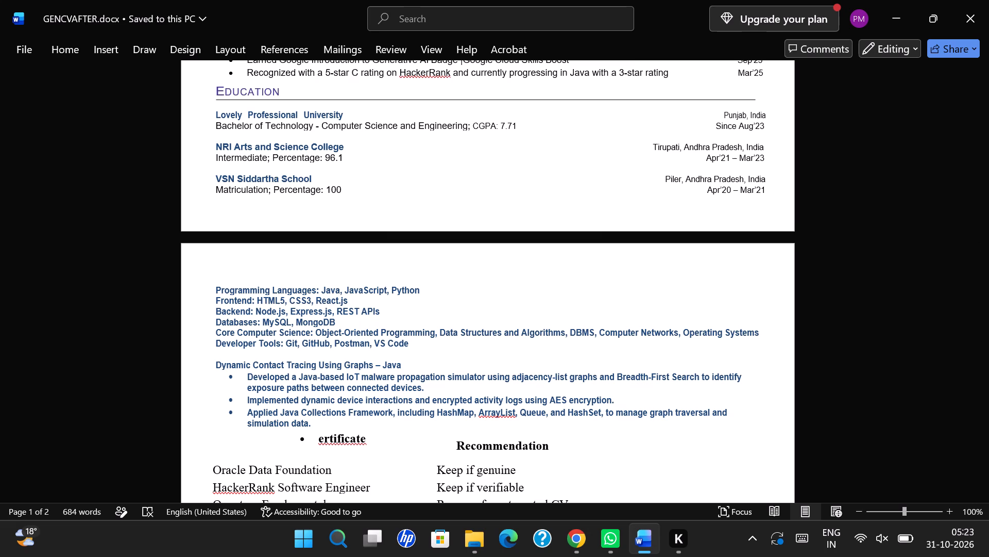
scroll(394, 333, "down", 2)
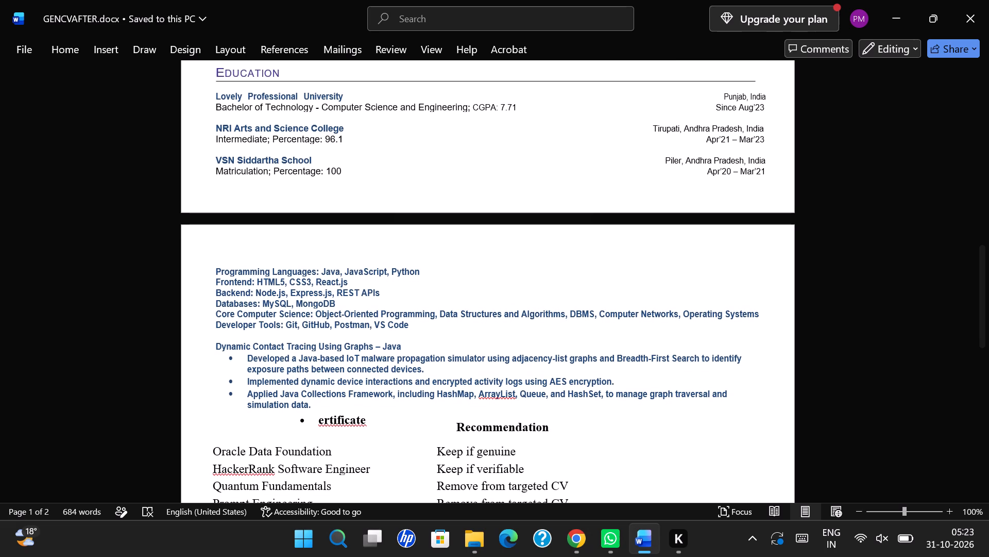
left_click(394, 333)
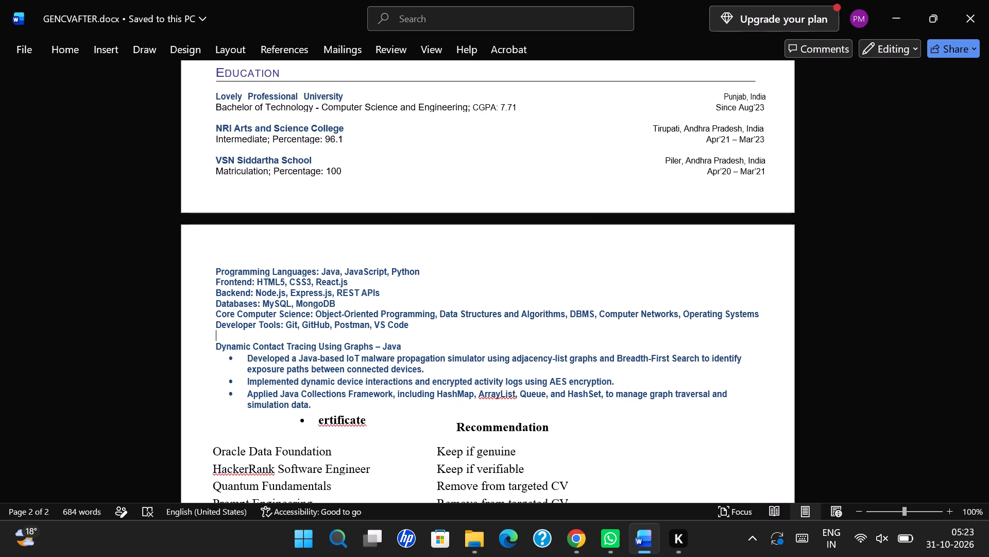
scroll(394, 333, "up", 3)
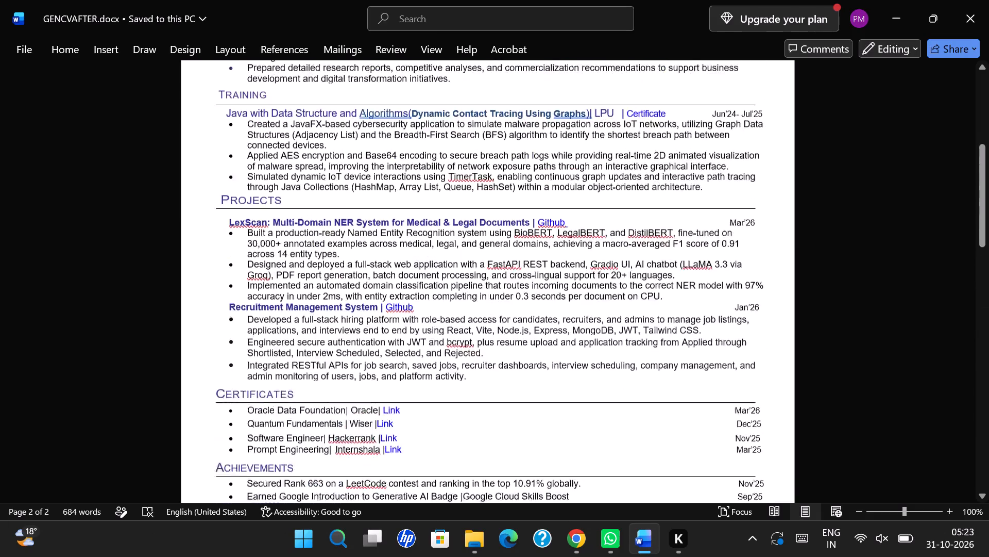
scroll(394, 333, "up", 3)
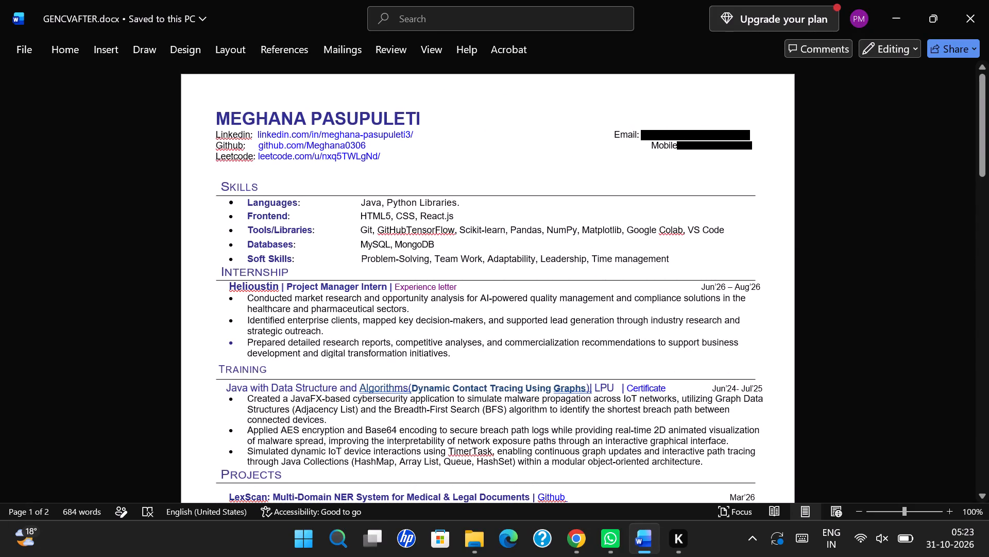
left_click(466, 199)
key("BackSpace")
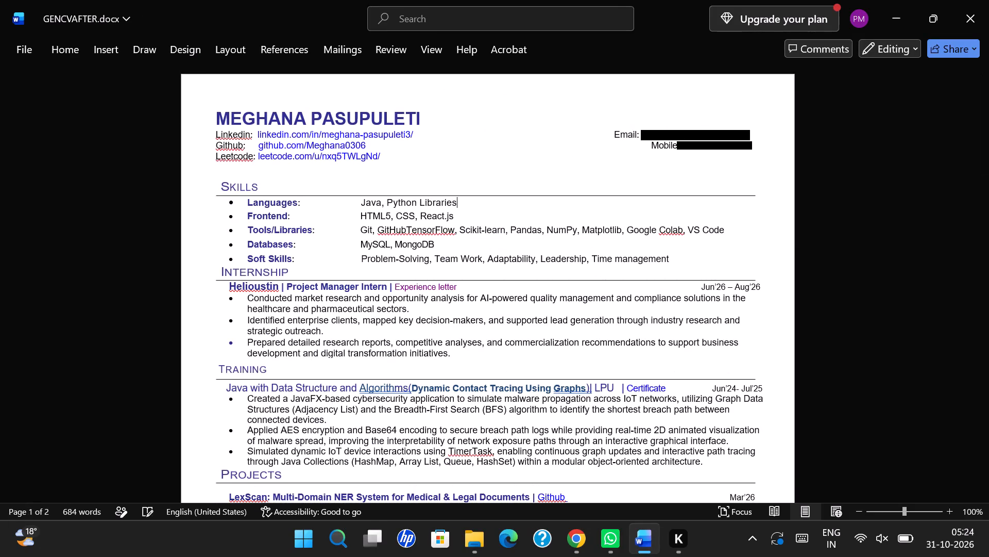
key("comma")
key("shift+d")
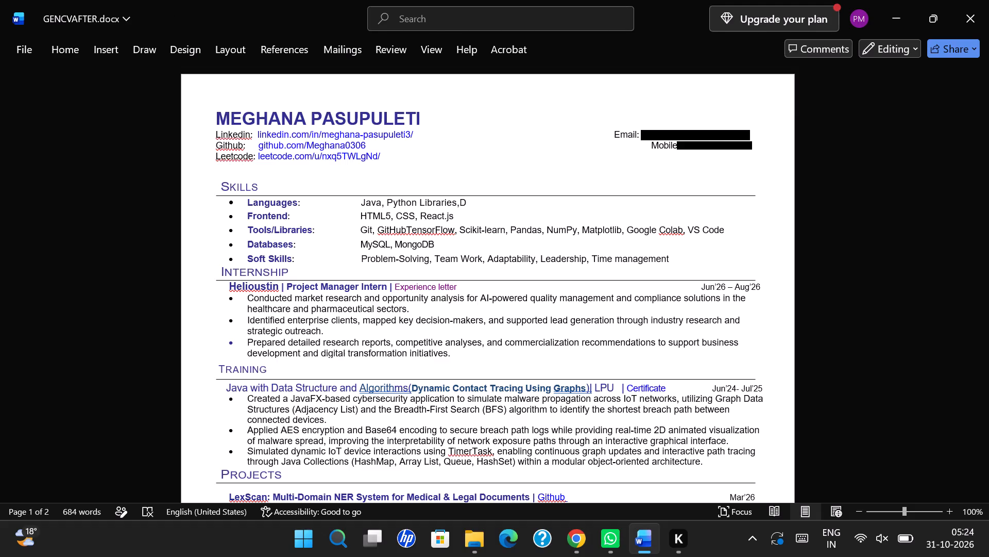
type("ata")
key("space")
type("Sttructures and Algorithms")
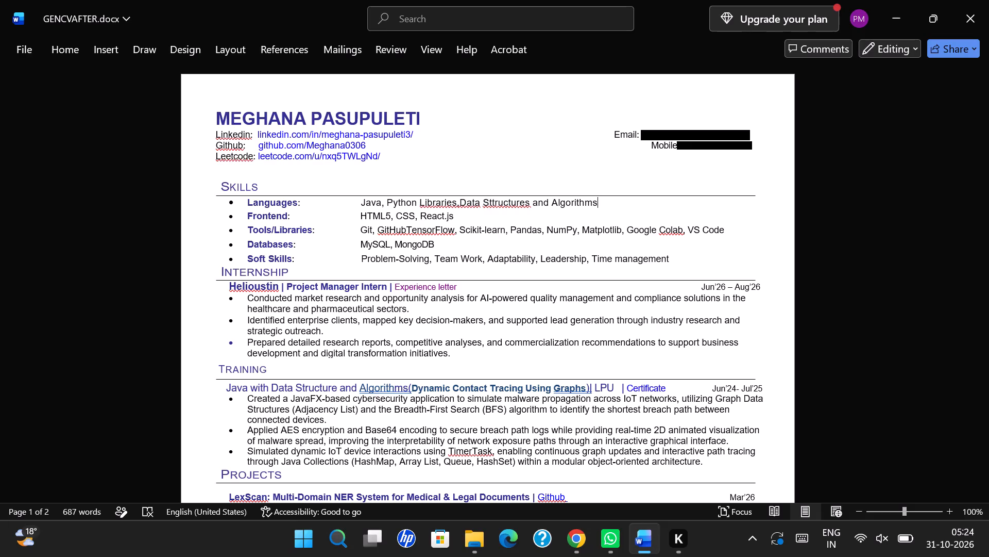
Insert a space before Data in the Languages row and remove the doubled t so the word reads Structures.
key("Left")
key("Left")
key("Left")
key("Left")
key("Left")
key("Left")
key("Left")
key("Left")
key("Left")
key("Left")
key("Left")
key("Left")
key("Left")
key("Left")
key("Left")
key("Left")
key("Left")
key("Left")
key("Left")
key("Left")
key("Left")
key("Left")
key("Left")
key("Left")
key("Left")
key("Left")
key("Right")
key("space")
key("Right")
key("Right")
key("Right")
key("Right")
key("Right")
key("Right")
key("Right")
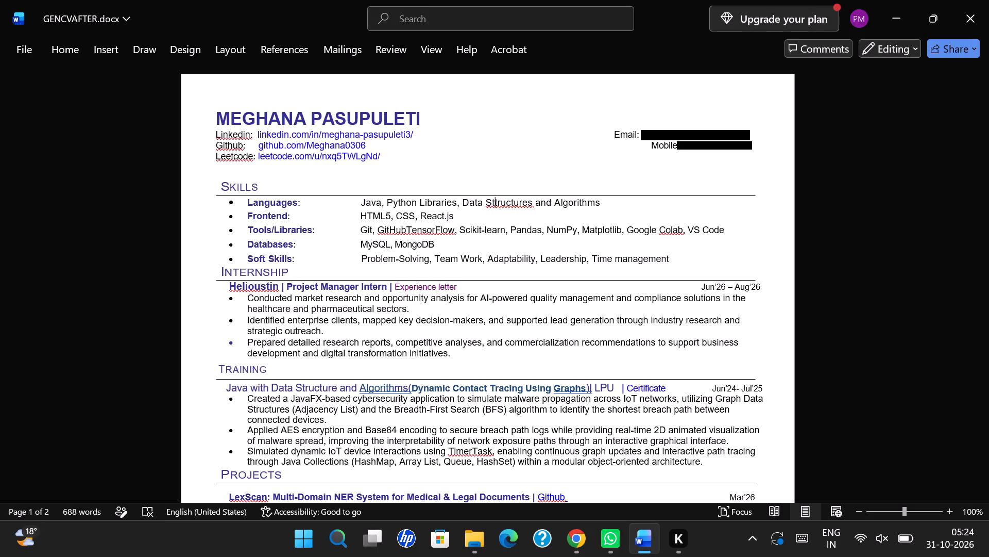
key("BackSpace")
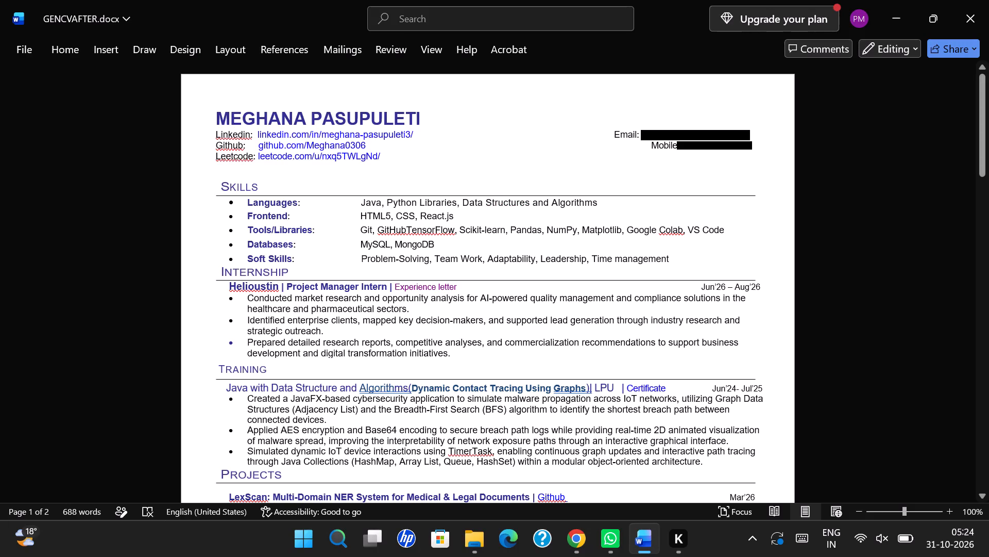
Insert a comma between GitHub and TensorFlow in the Tools/Libraries row of the Skills section.
left_click(408, 226)
key("comma")
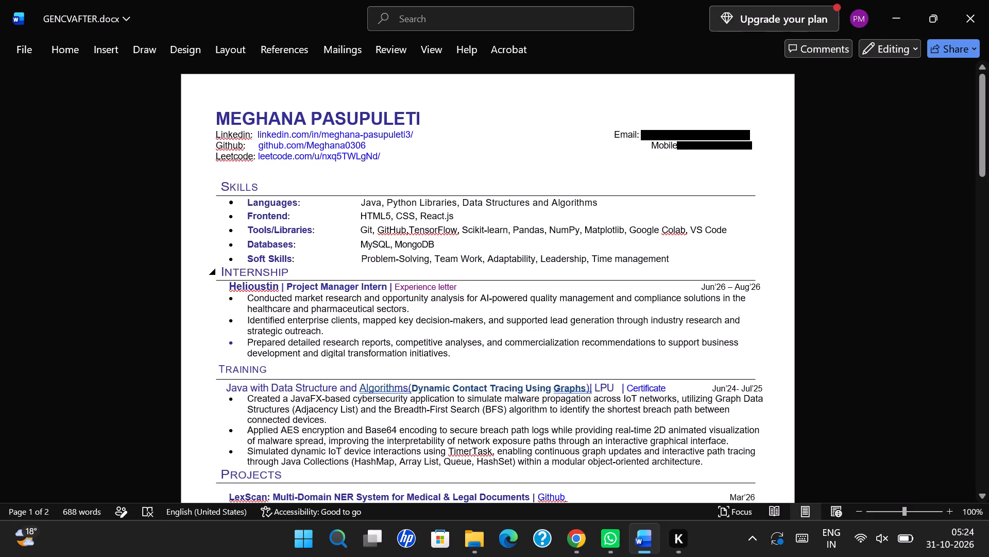
Consult the pasted certificate recommendations and delete the Quantum Fundamentals entry from the Certificates section.
scroll(453, 264, "down", 3)
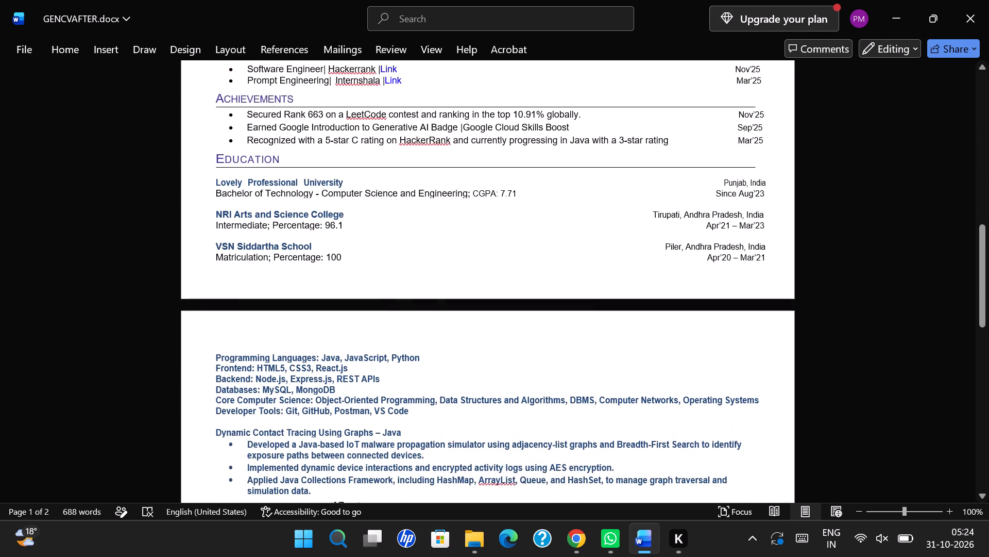
scroll(453, 264, "down", 2)
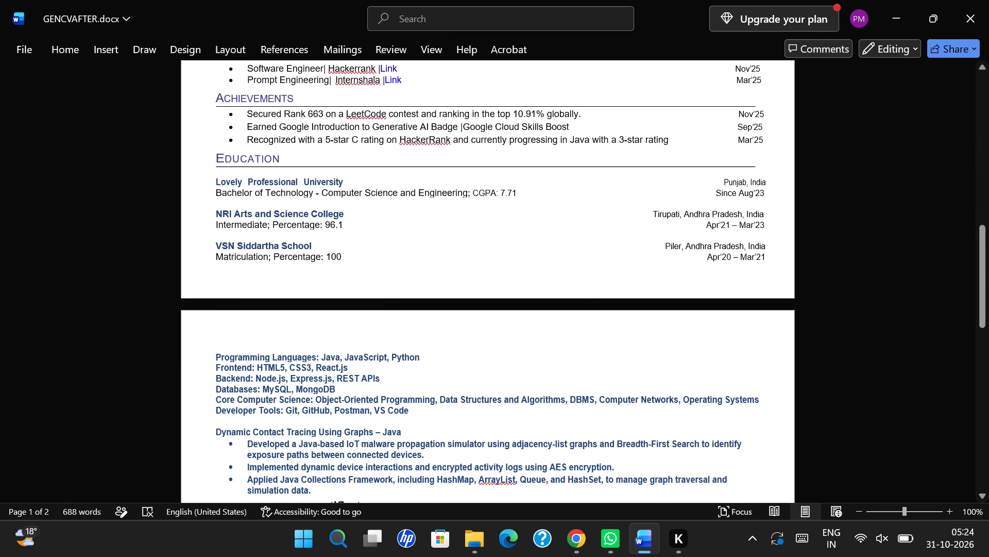
scroll(453, 264, "down", 1)
scroll(453, 264, "up", 1)
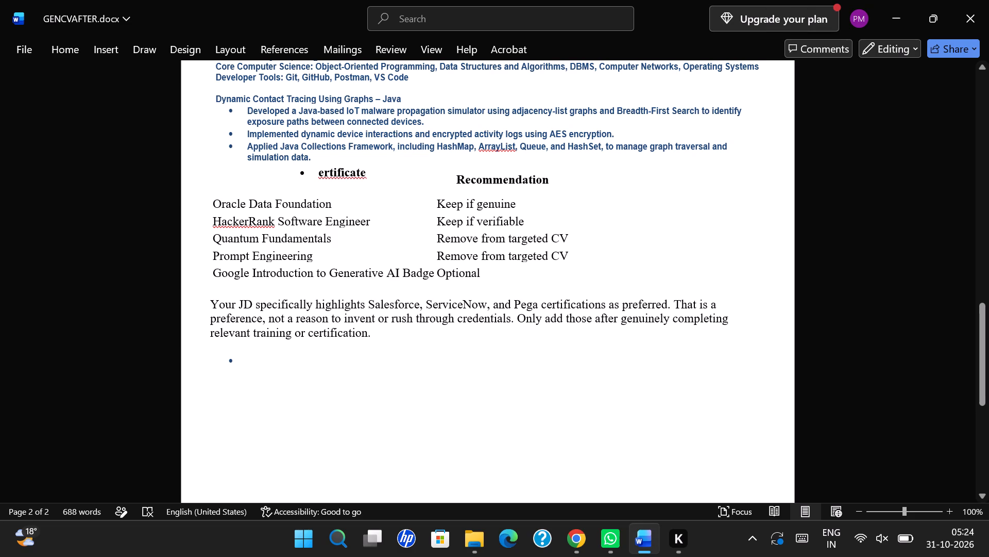
scroll(453, 264, "up", 4)
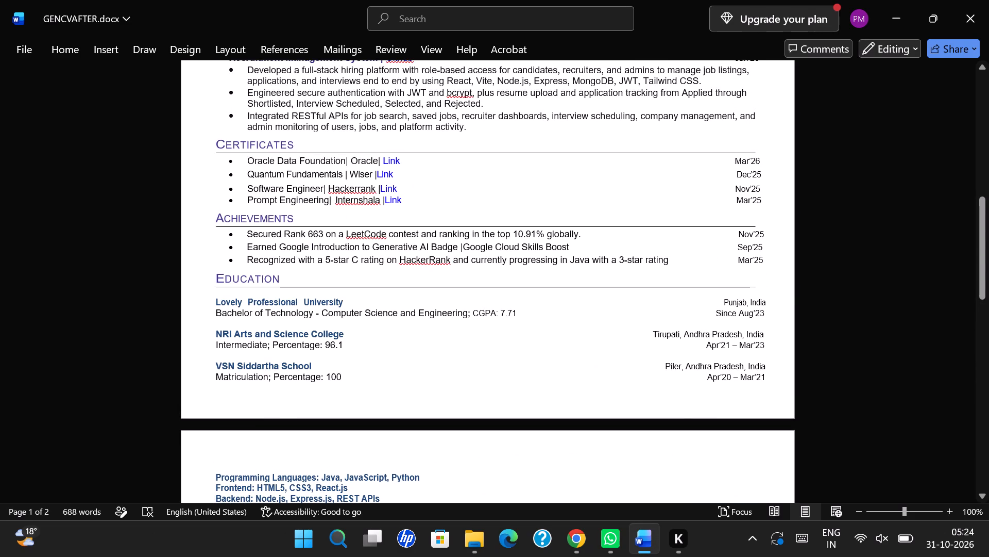
left_click_drag(226, 173, 671, 181)
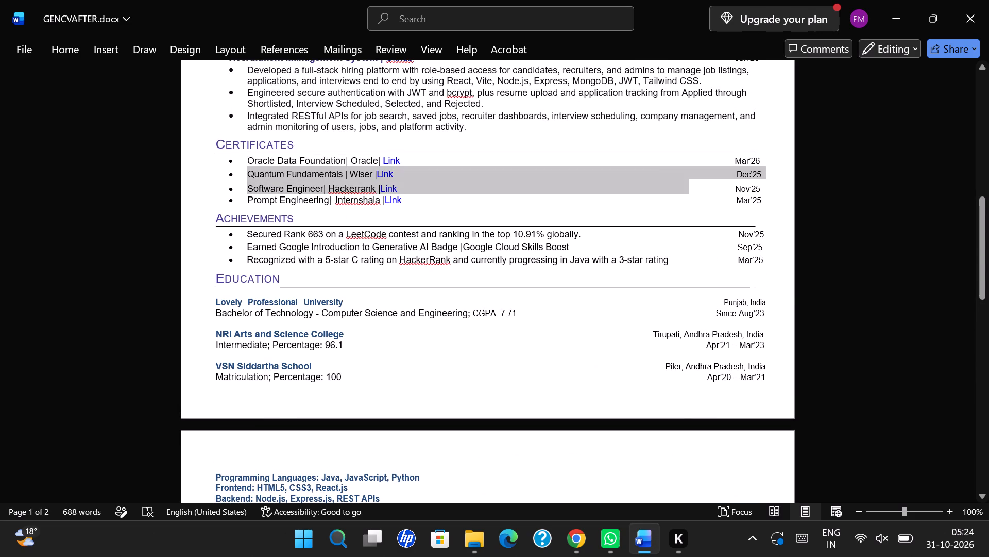
left_click_drag(671, 181, 751, 178)
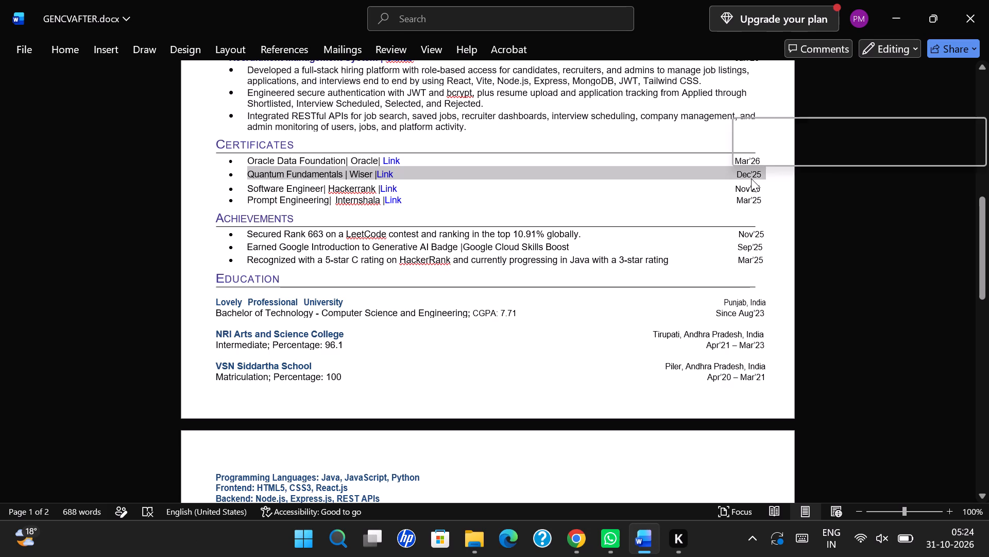
key("BackSpace")
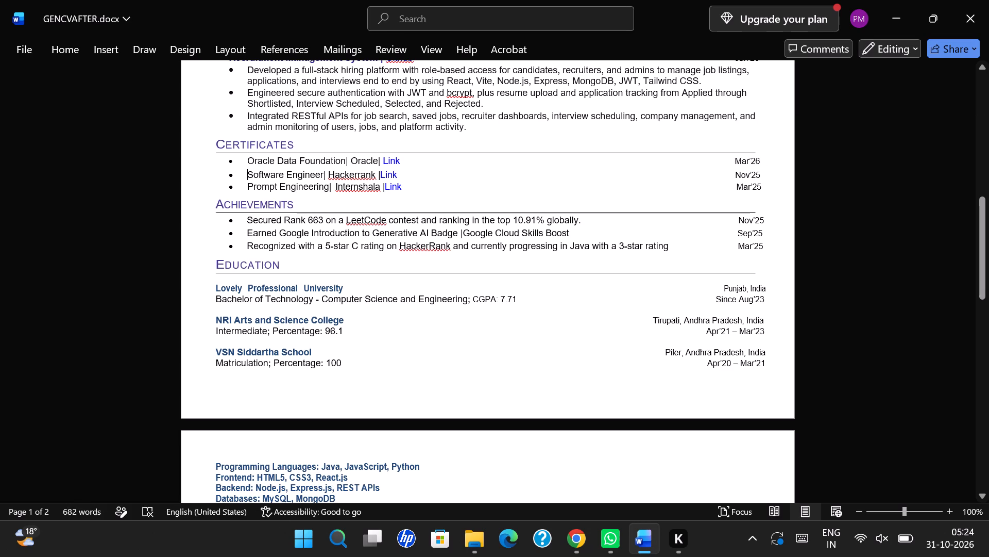
Delete the Prompt Engineering entry from the Certificates section together with its leftover bullet and blank line.
left_click_drag(777, 190, 530, 179)
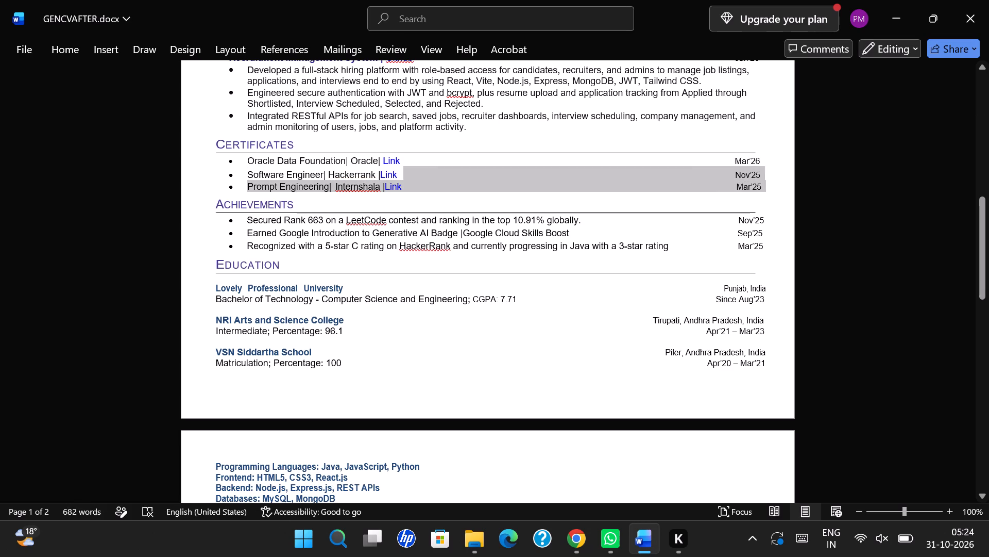
left_click_drag(530, 179, 353, 188)
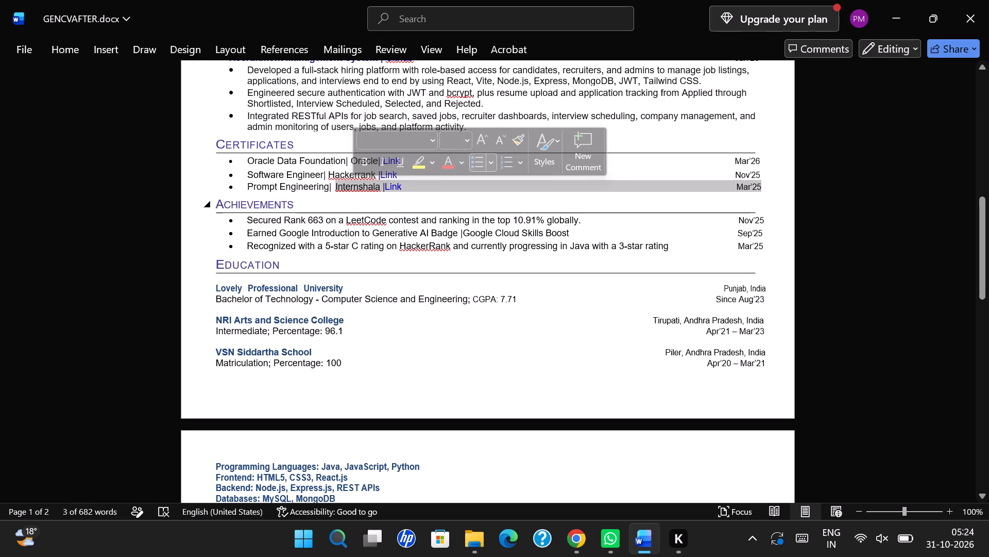
left_click_drag(214, 190, 661, 210)
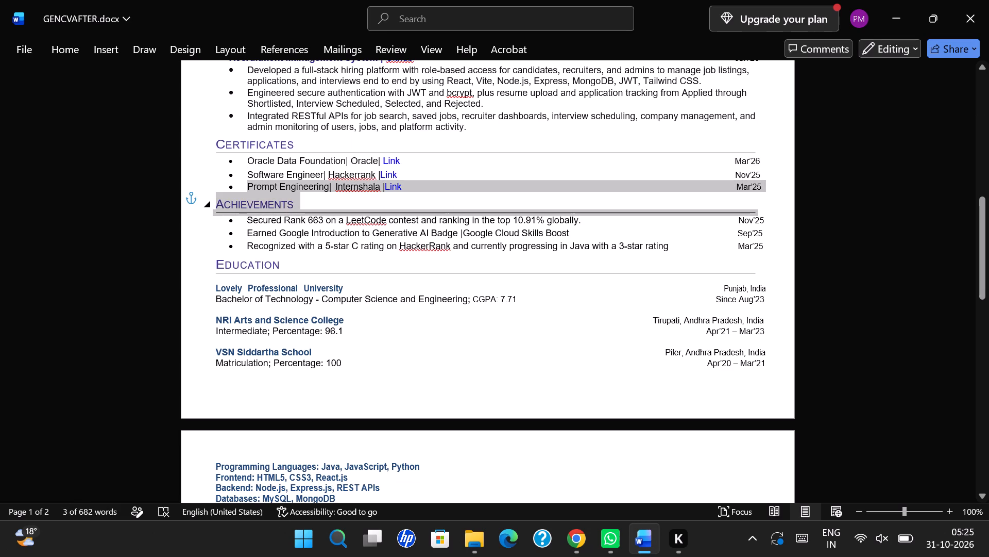
left_click_drag(661, 210, 750, 190)
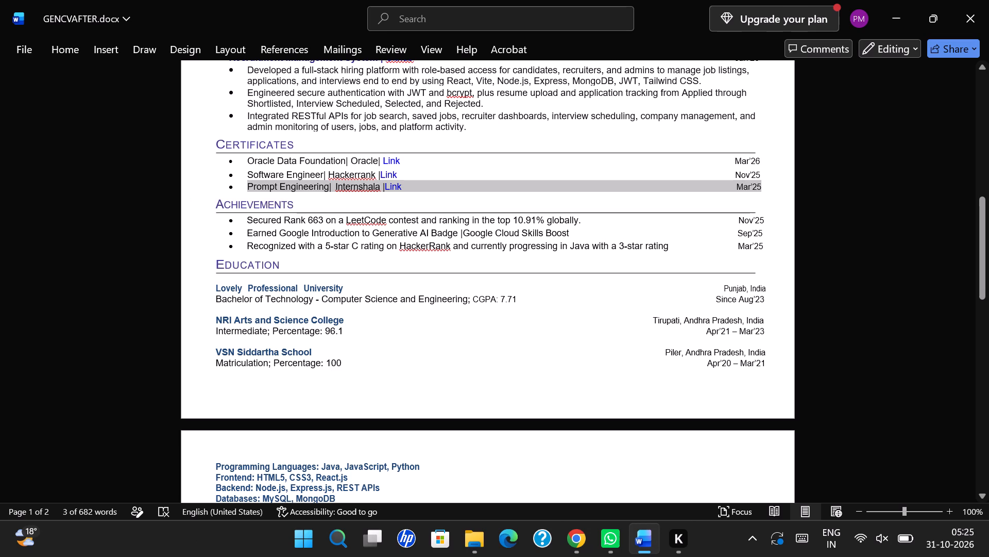
key("BackSpace")
key("BackSpace")
key("BackSpace")
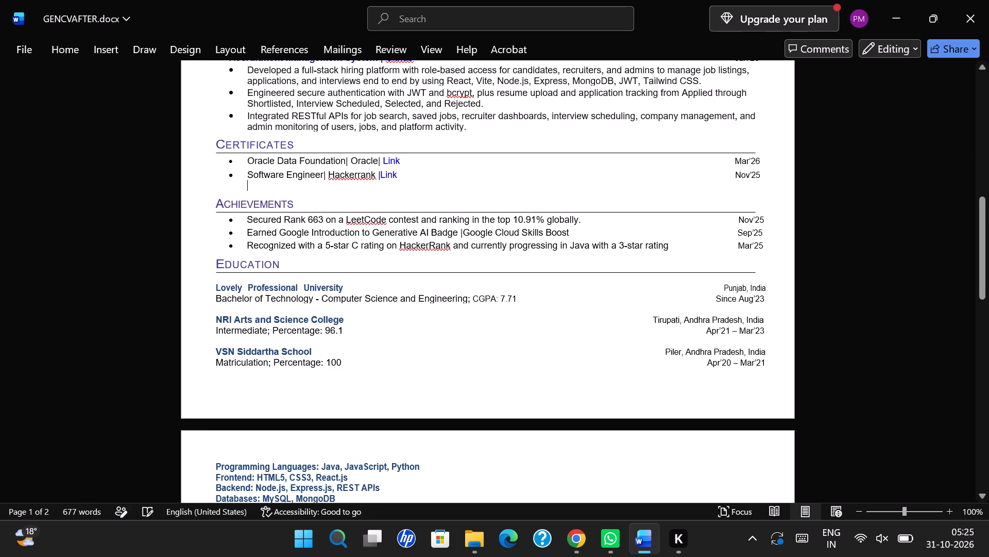
key("BackSpace")
key("BackSpace")
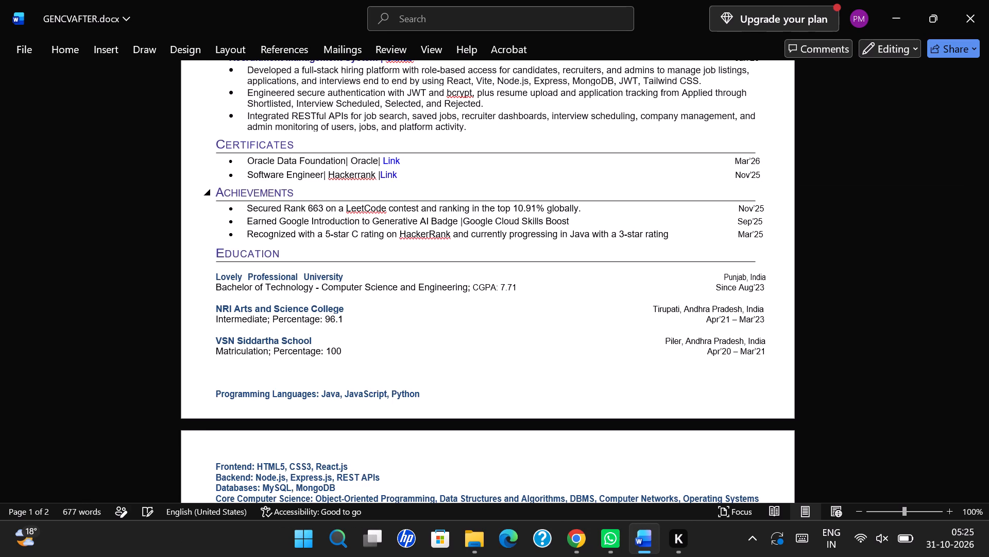
Save the document.
key("ctrl+s")
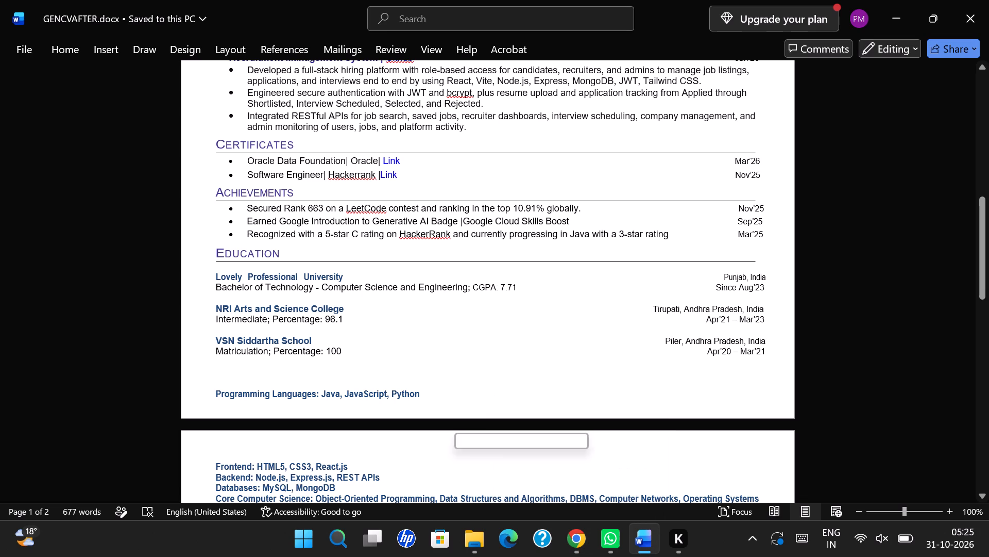
Insert two blank lines below the Education section so the pasted Programming Languages notes start on the second page.
left_click(283, 377)
key("Return")
key("Return")
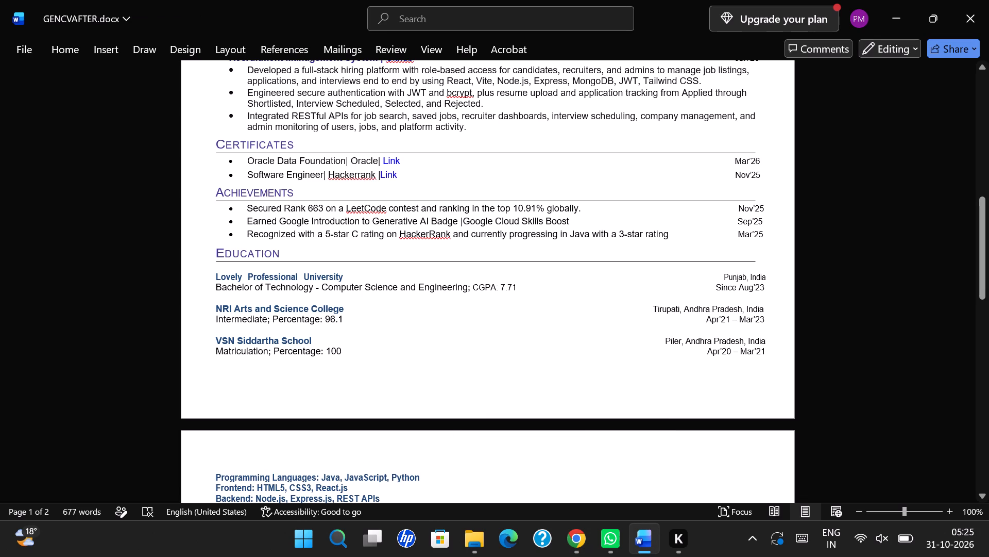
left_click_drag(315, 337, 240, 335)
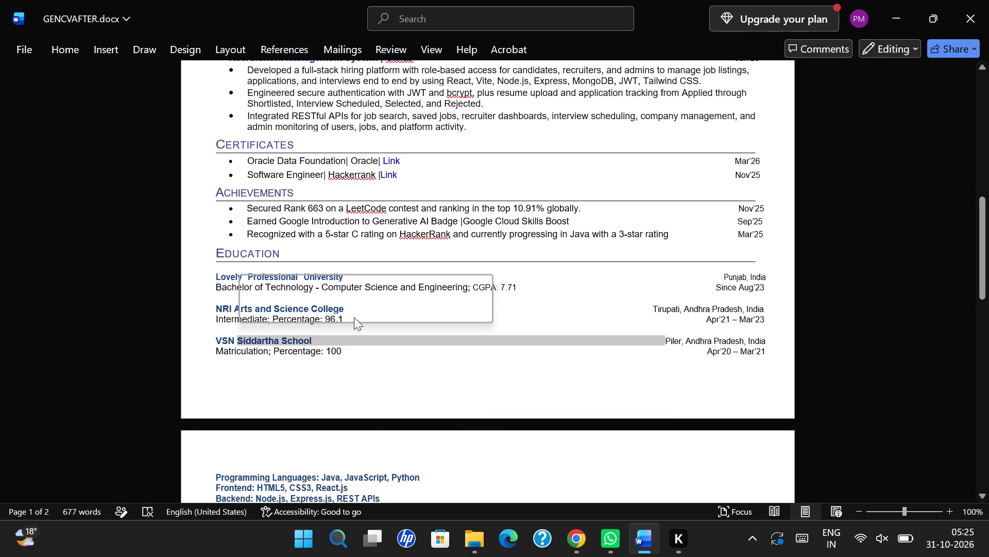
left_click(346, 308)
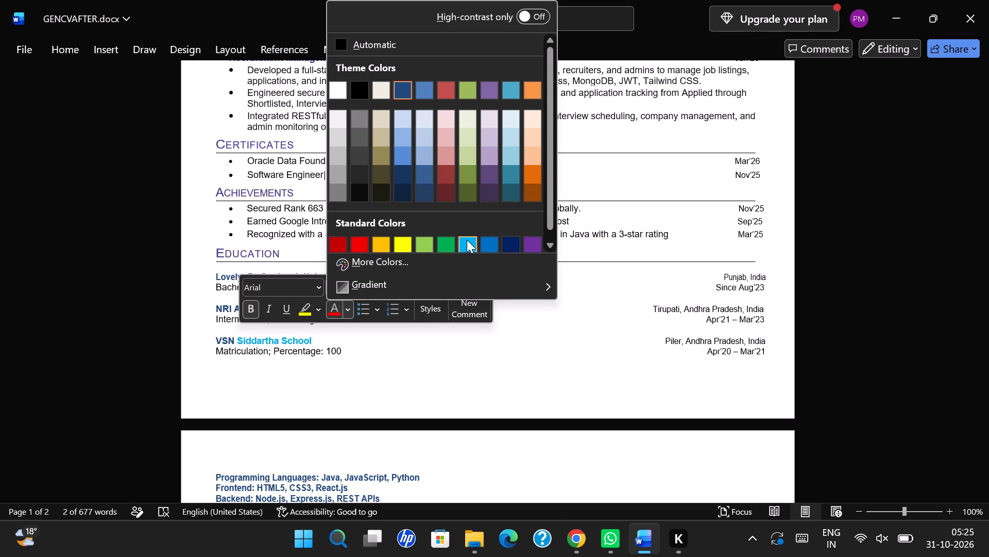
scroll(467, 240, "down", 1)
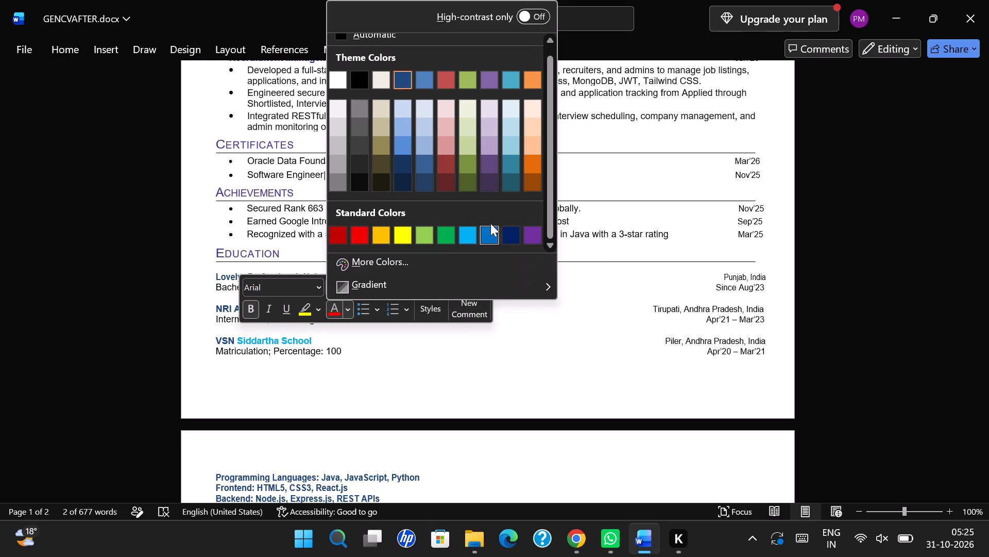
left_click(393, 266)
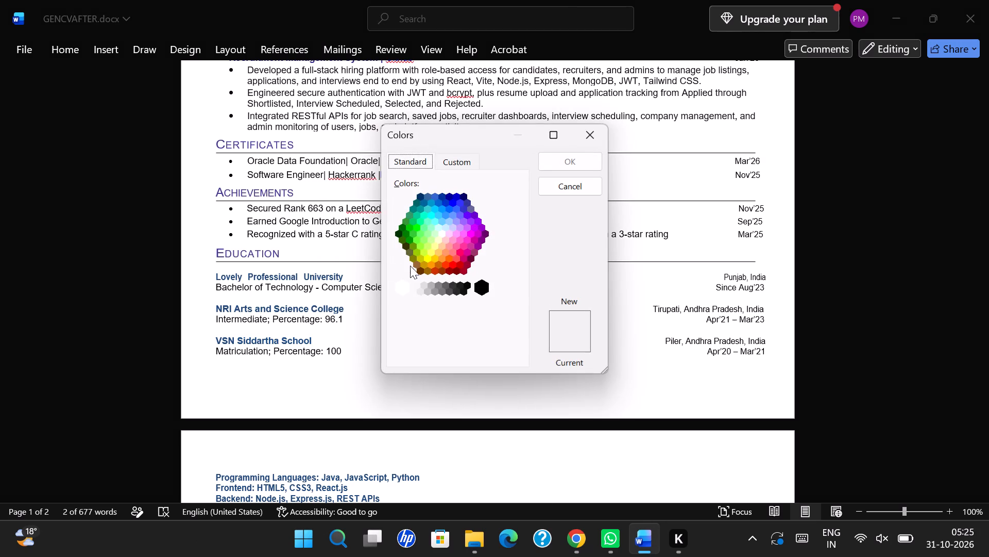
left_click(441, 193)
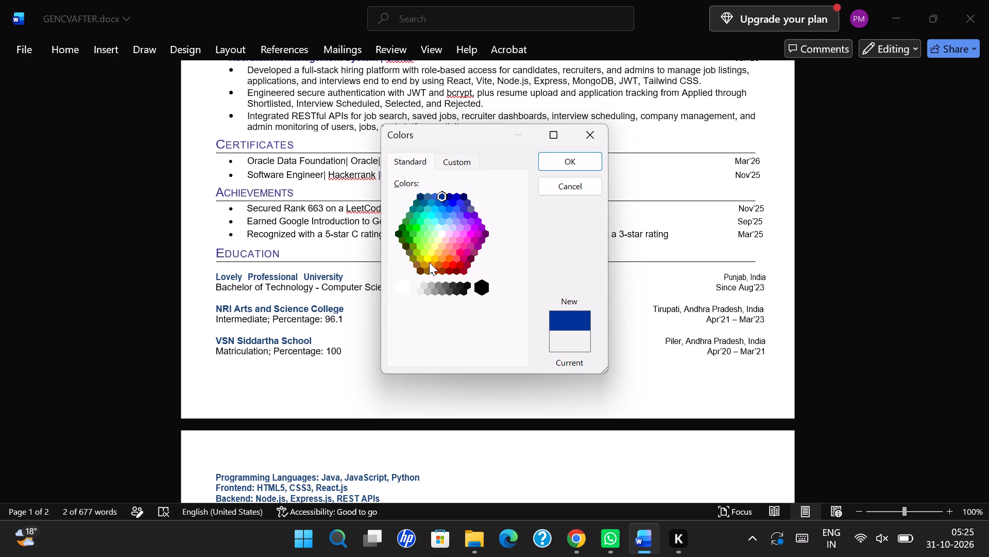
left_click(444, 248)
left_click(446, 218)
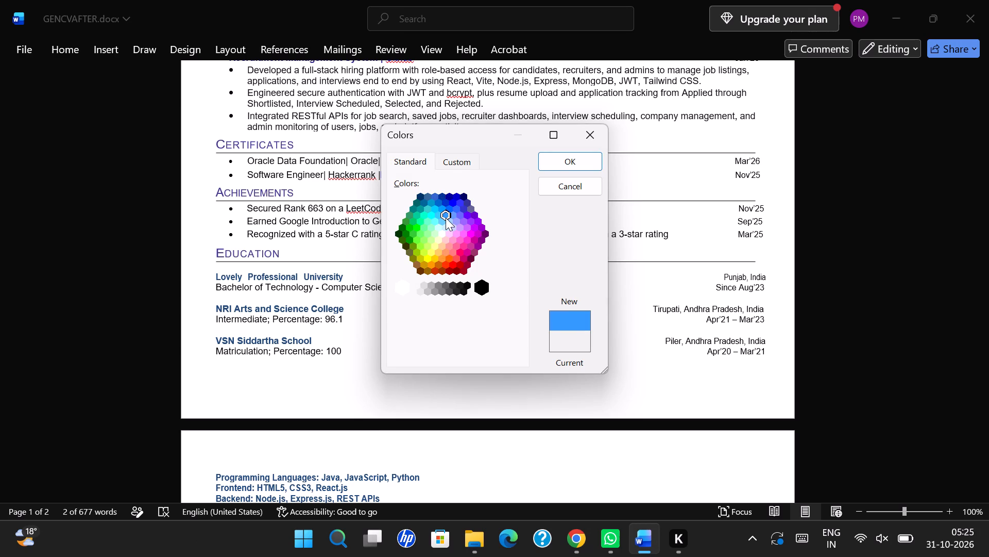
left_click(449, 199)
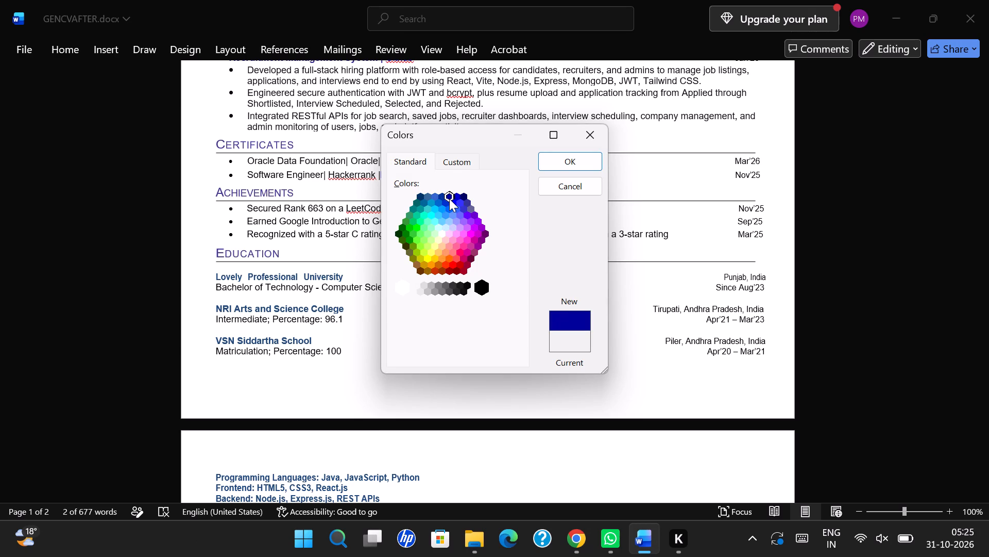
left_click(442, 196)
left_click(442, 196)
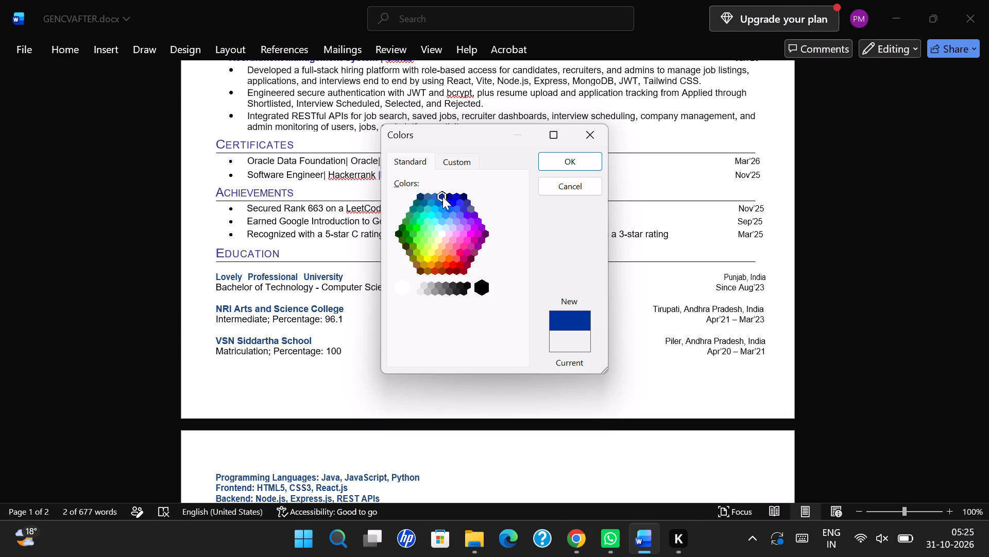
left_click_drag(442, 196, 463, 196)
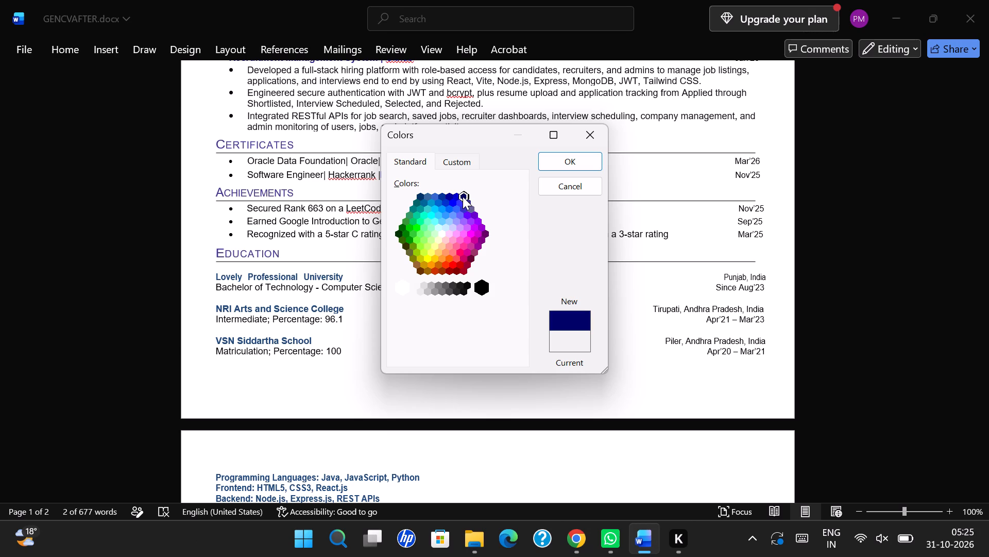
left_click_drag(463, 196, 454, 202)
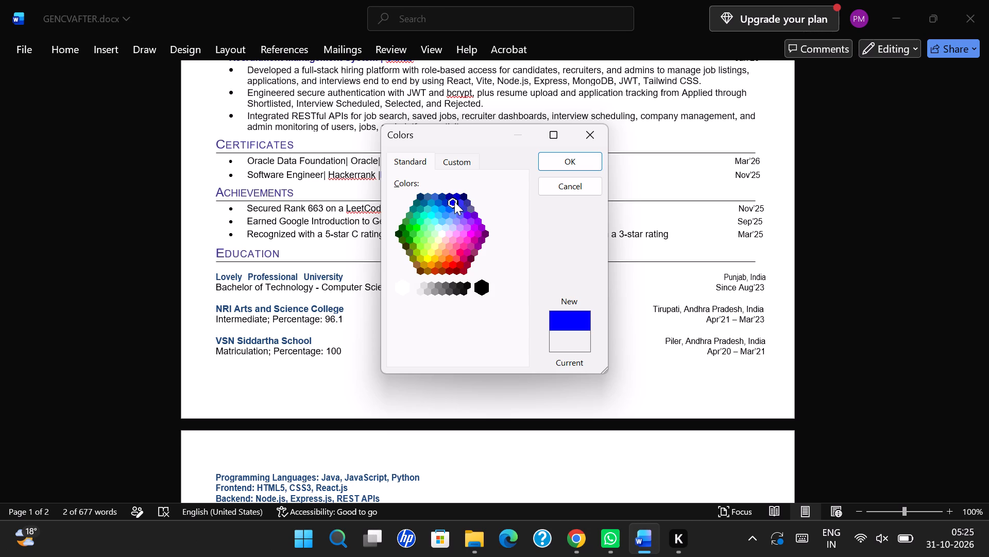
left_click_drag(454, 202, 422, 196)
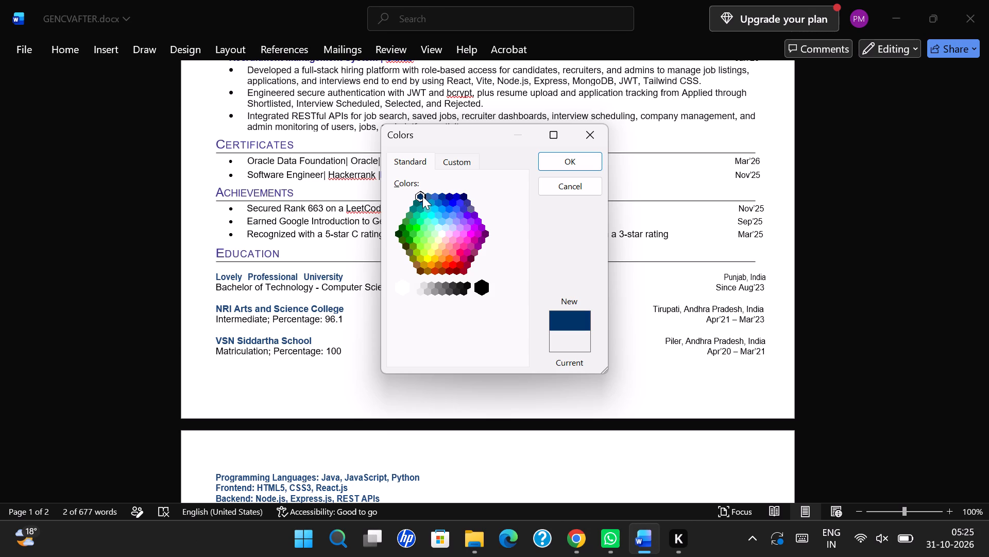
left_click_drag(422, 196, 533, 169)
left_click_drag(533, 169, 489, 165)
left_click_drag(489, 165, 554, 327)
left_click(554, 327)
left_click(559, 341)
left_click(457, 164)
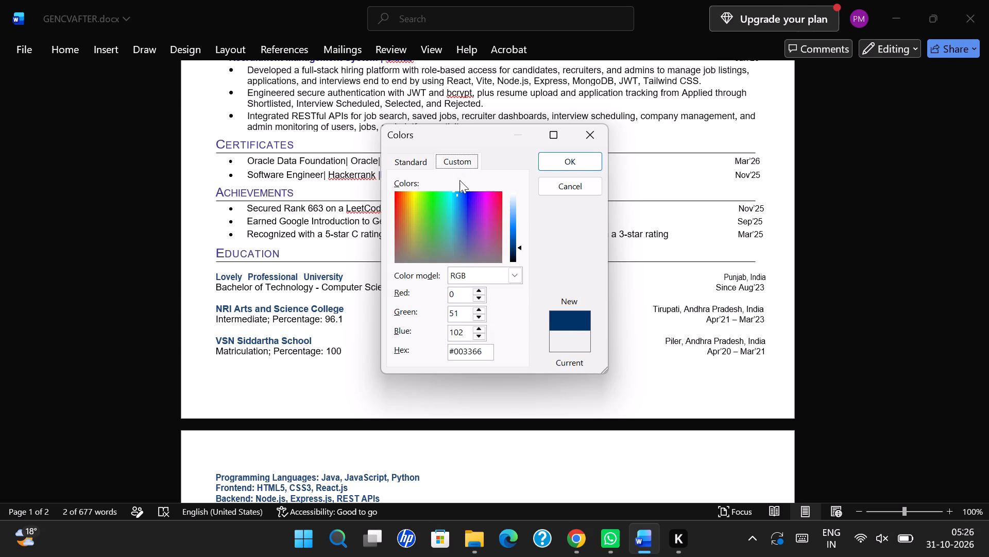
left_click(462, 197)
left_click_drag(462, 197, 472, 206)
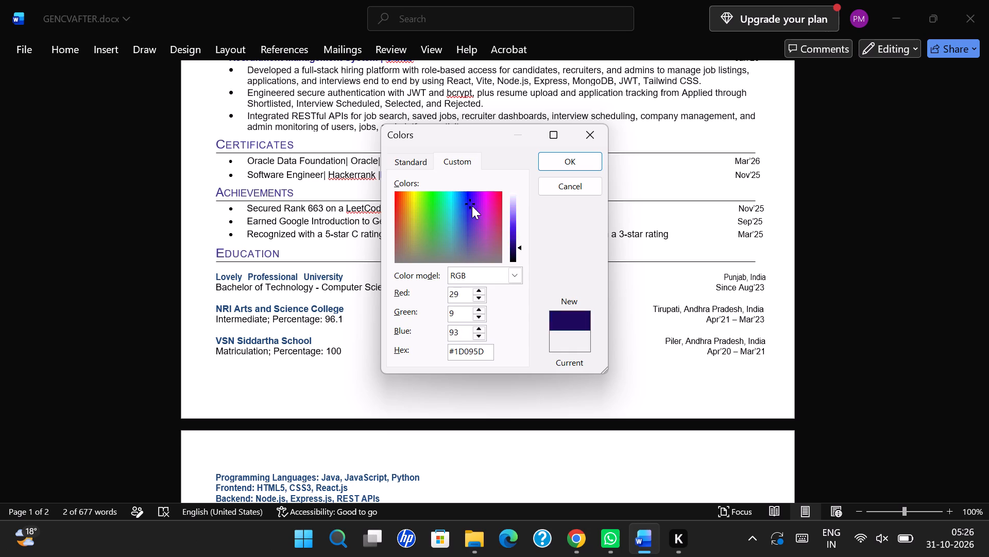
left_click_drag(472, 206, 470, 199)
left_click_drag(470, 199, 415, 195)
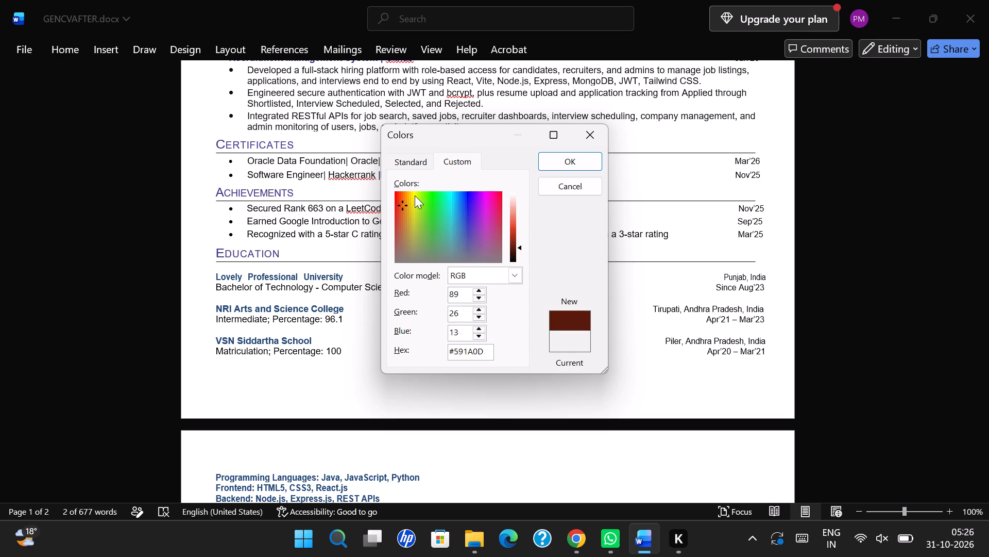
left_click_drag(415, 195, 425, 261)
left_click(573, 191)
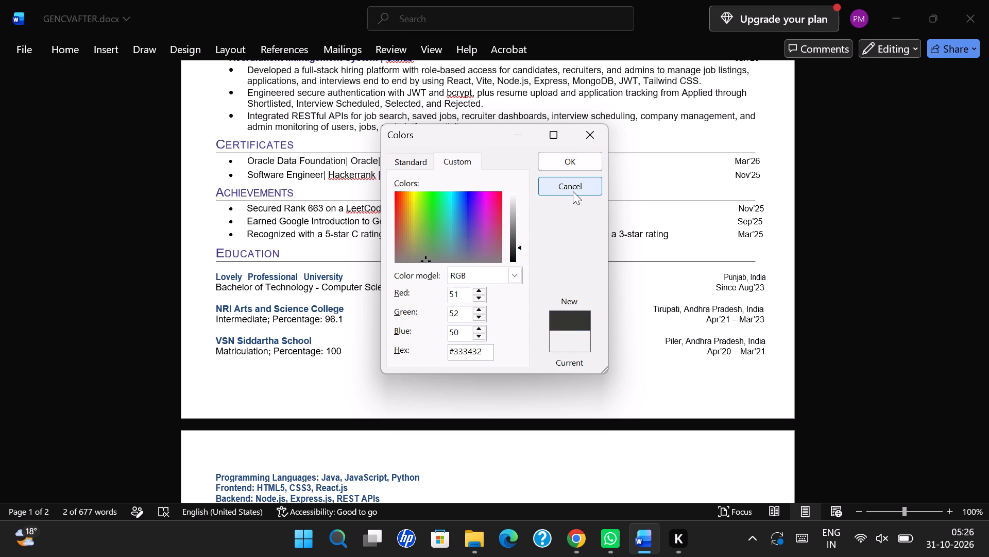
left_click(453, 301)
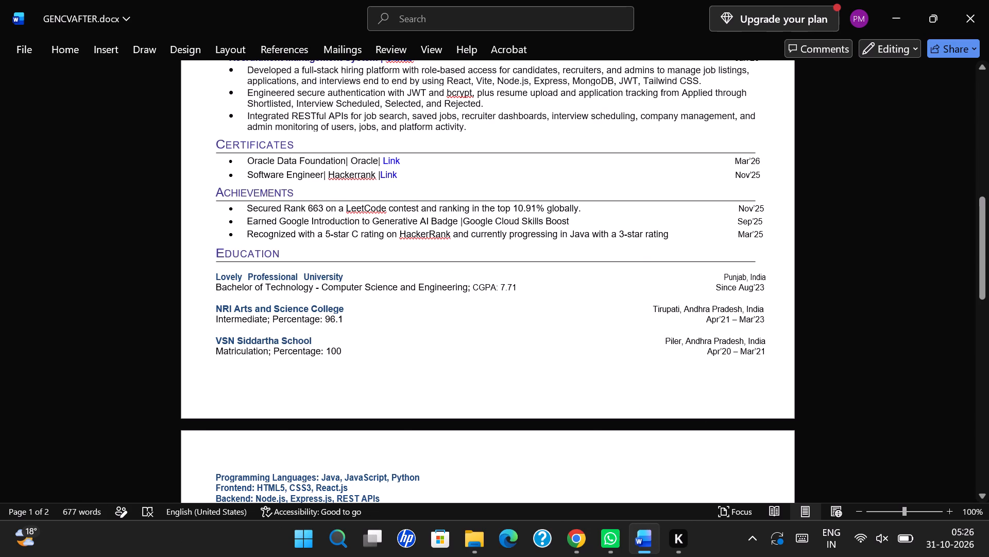
Review the pasted notes on the second page and delete the whole certificate recommendation table below the Dynamic Contact Tracing bullets.
scroll(453, 301, "down", 2)
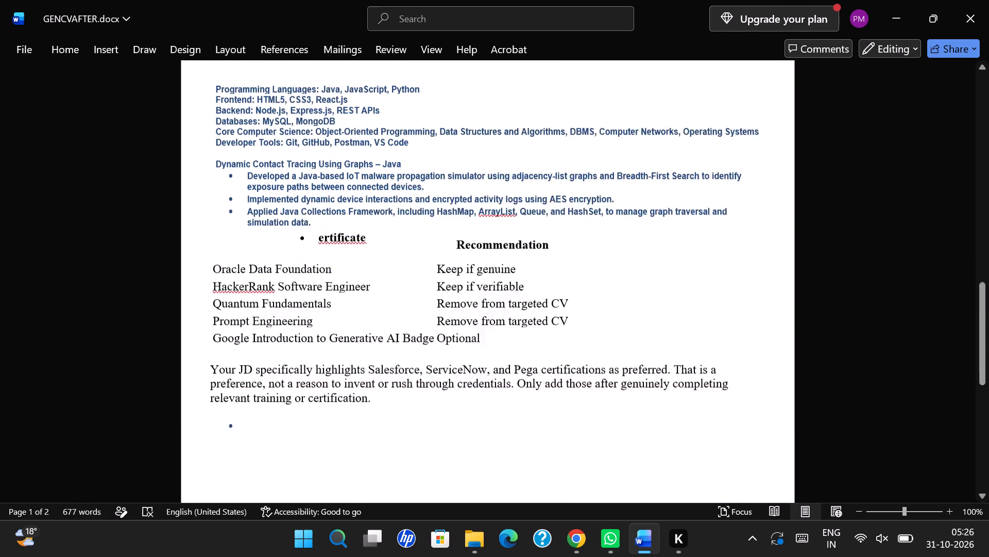
scroll(453, 301, "up", 2)
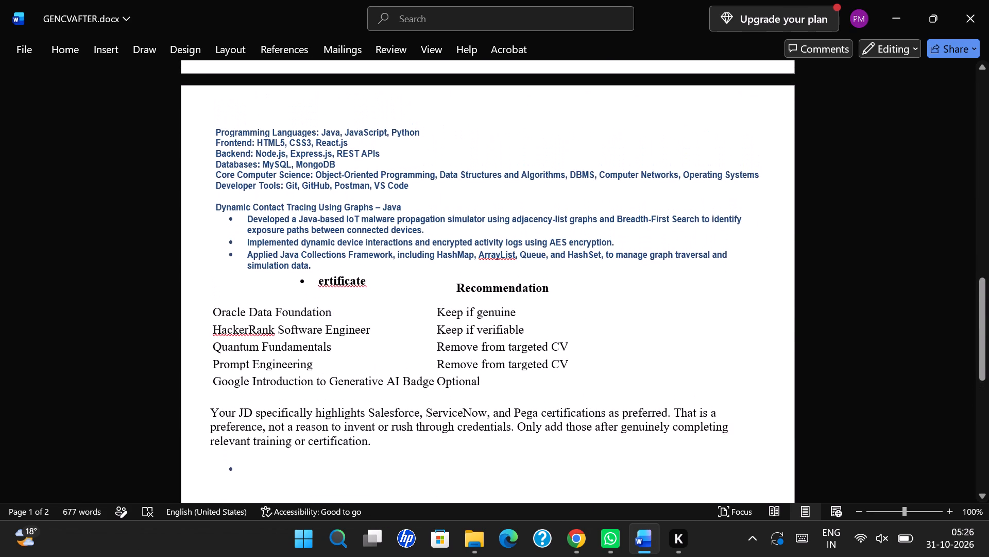
scroll(453, 301, "up", 2)
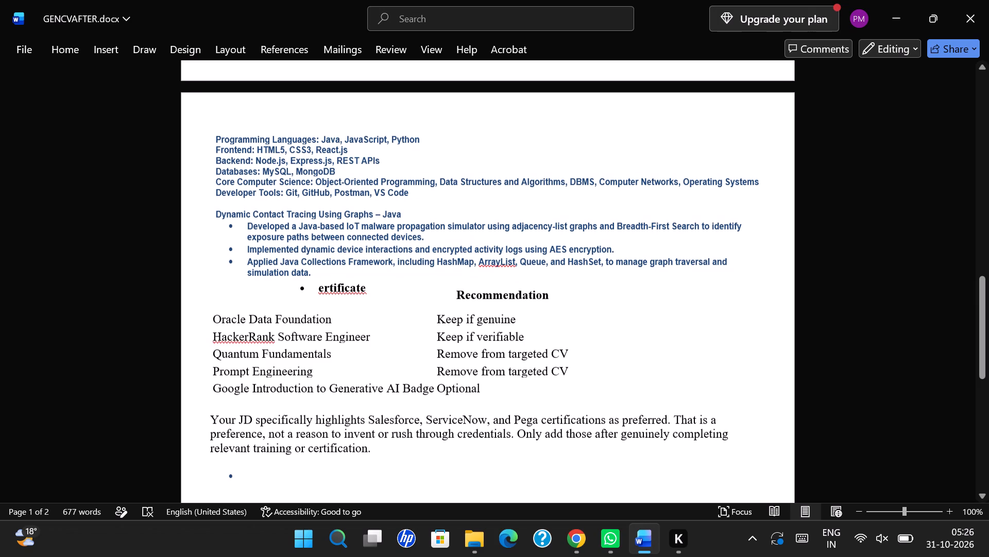
scroll(453, 301, "up", 4)
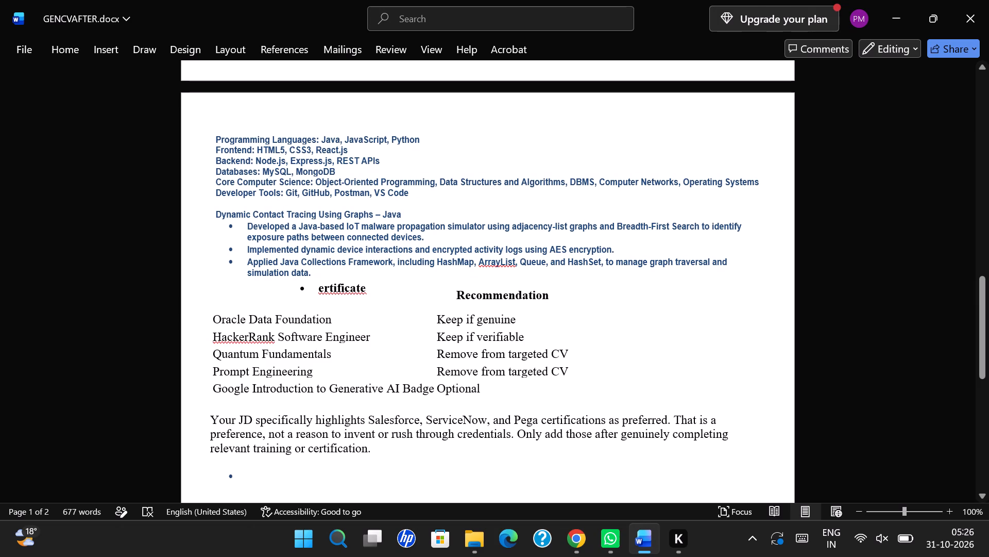
scroll(484, 323, "down", 1)
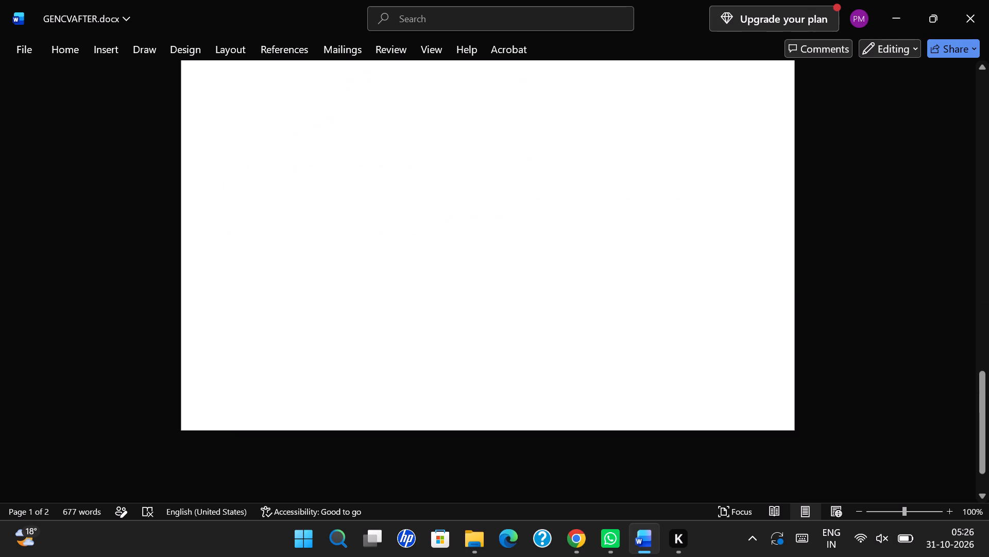
scroll(484, 323, "down", 1)
scroll(484, 323, "up", 4)
scroll(484, 323, "down", 3)
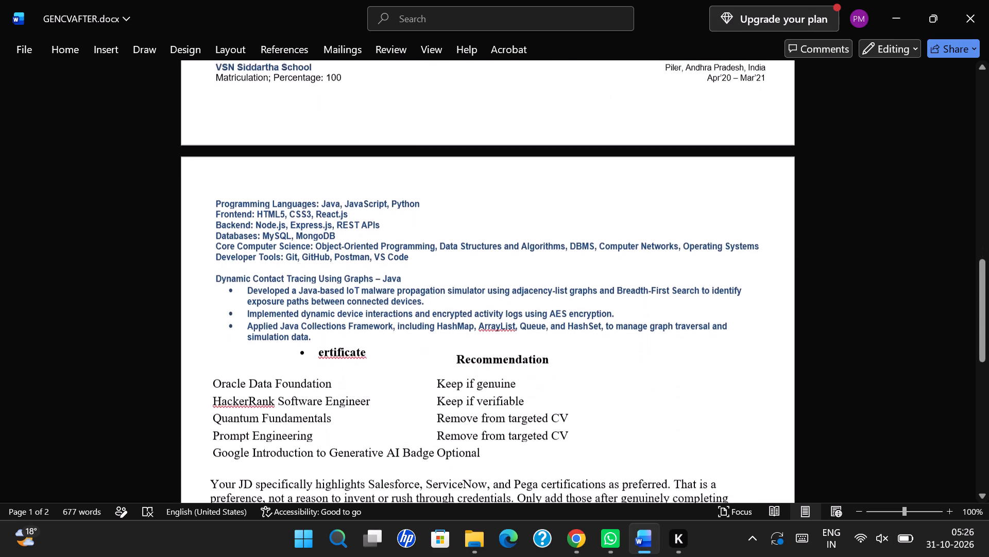
scroll(484, 323, "down", 1)
left_click_drag(498, 405, 330, 315)
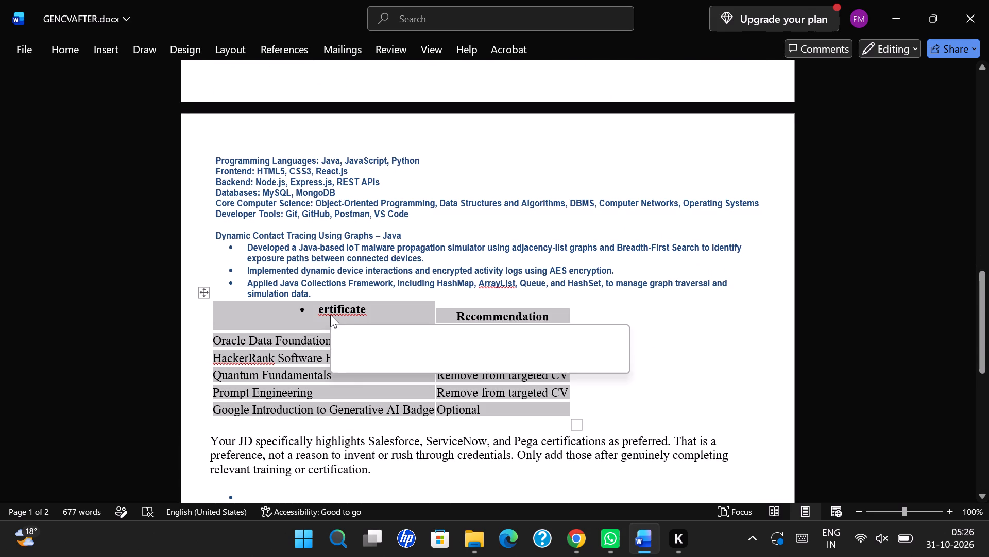
key("BackSpace")
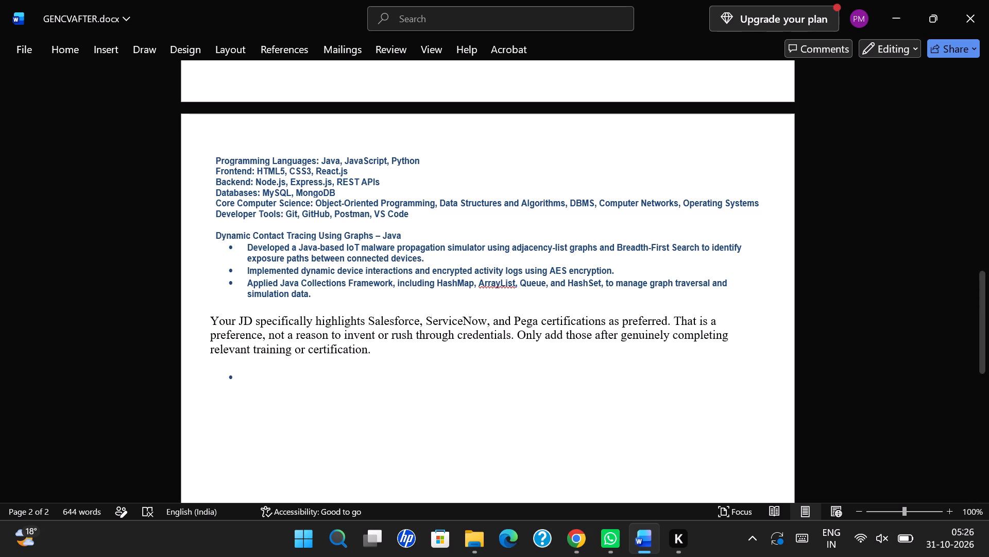
Save the document.
key("ctrl+s")
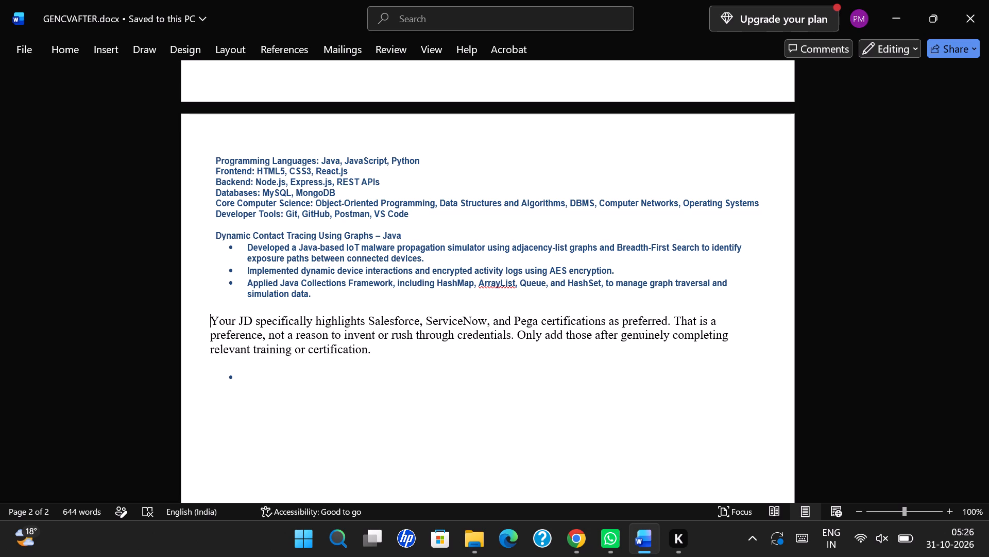